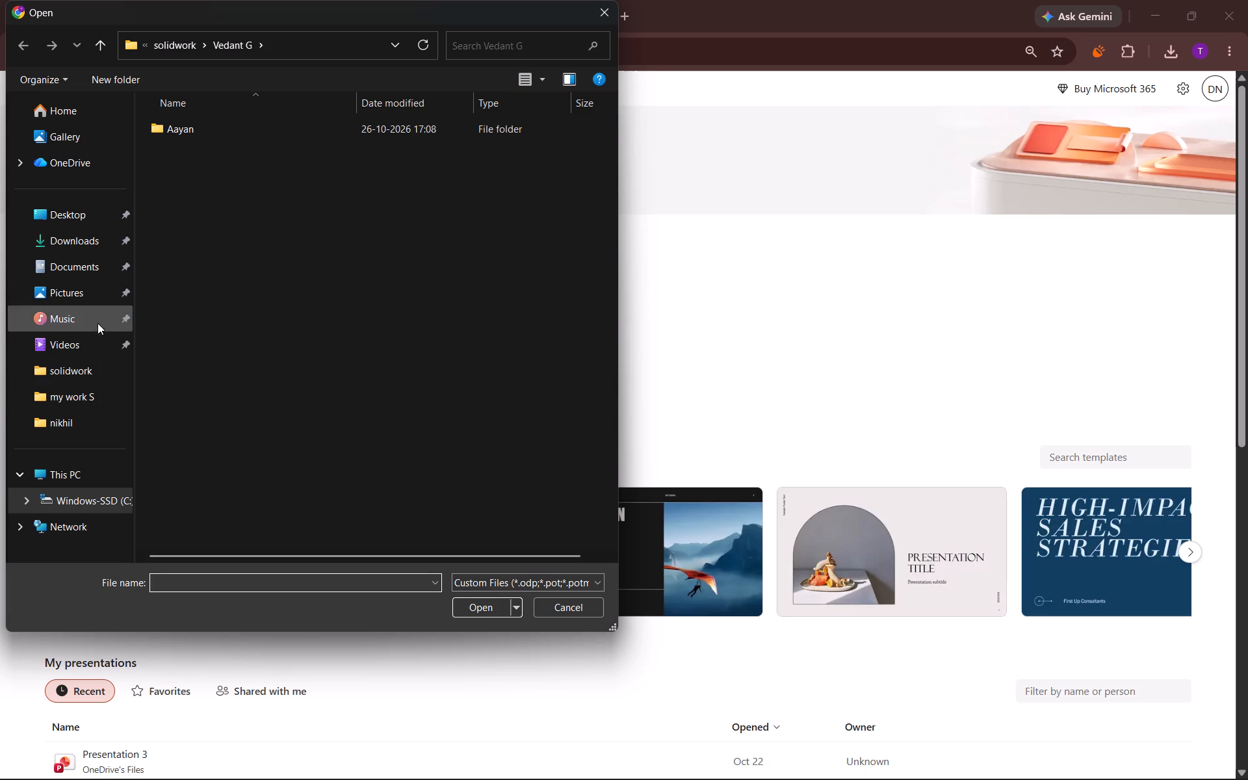
Open the presentation ANSYS_Beam_Analysis_Results_Updated.pptx from the Downloads folder.
click(94, 245)
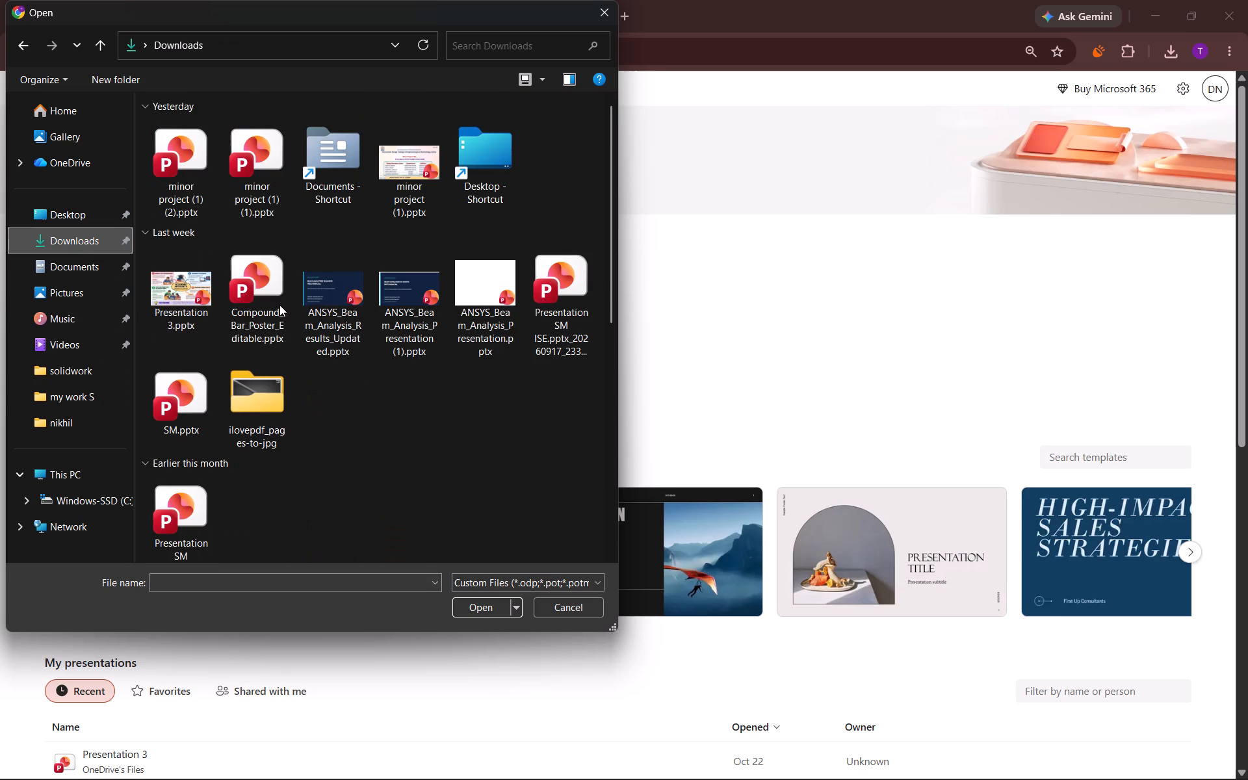
double_click(361, 296)
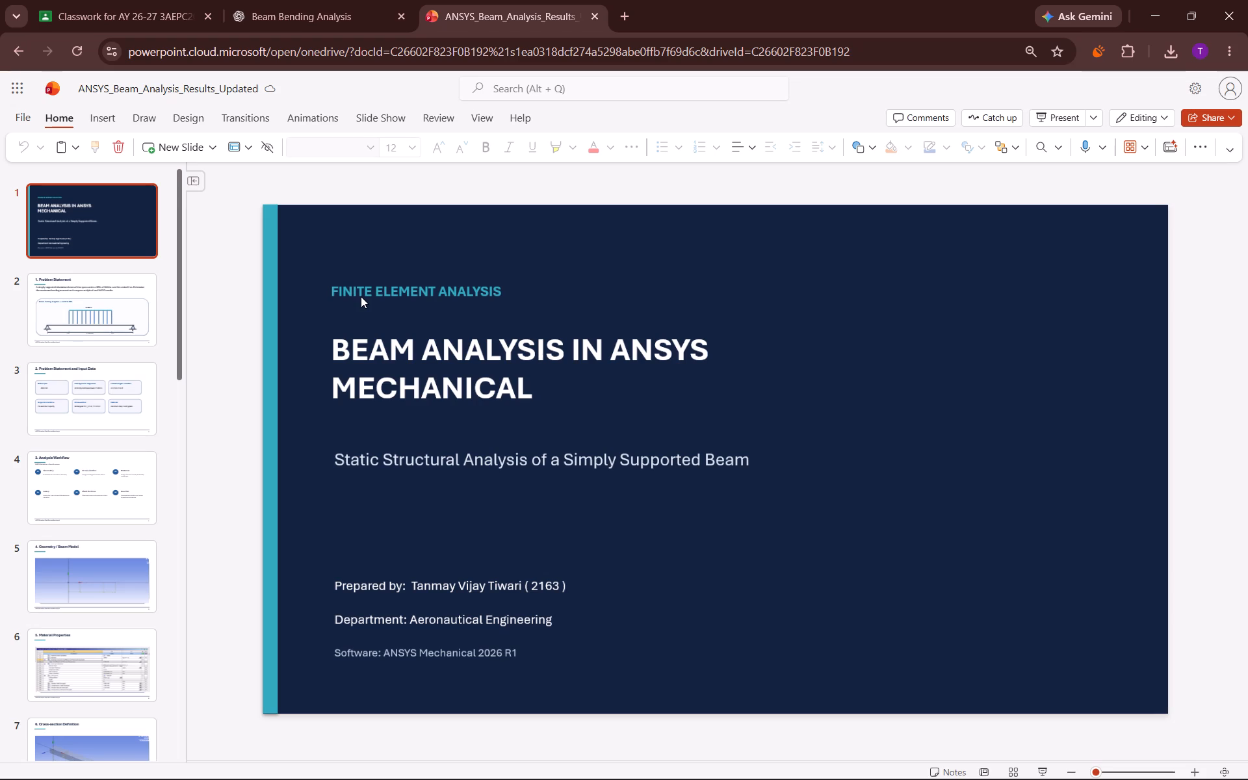
Go to slide 17, "15. Hand Calculations", in the presentation.
scroll(426, 543, down, 3)
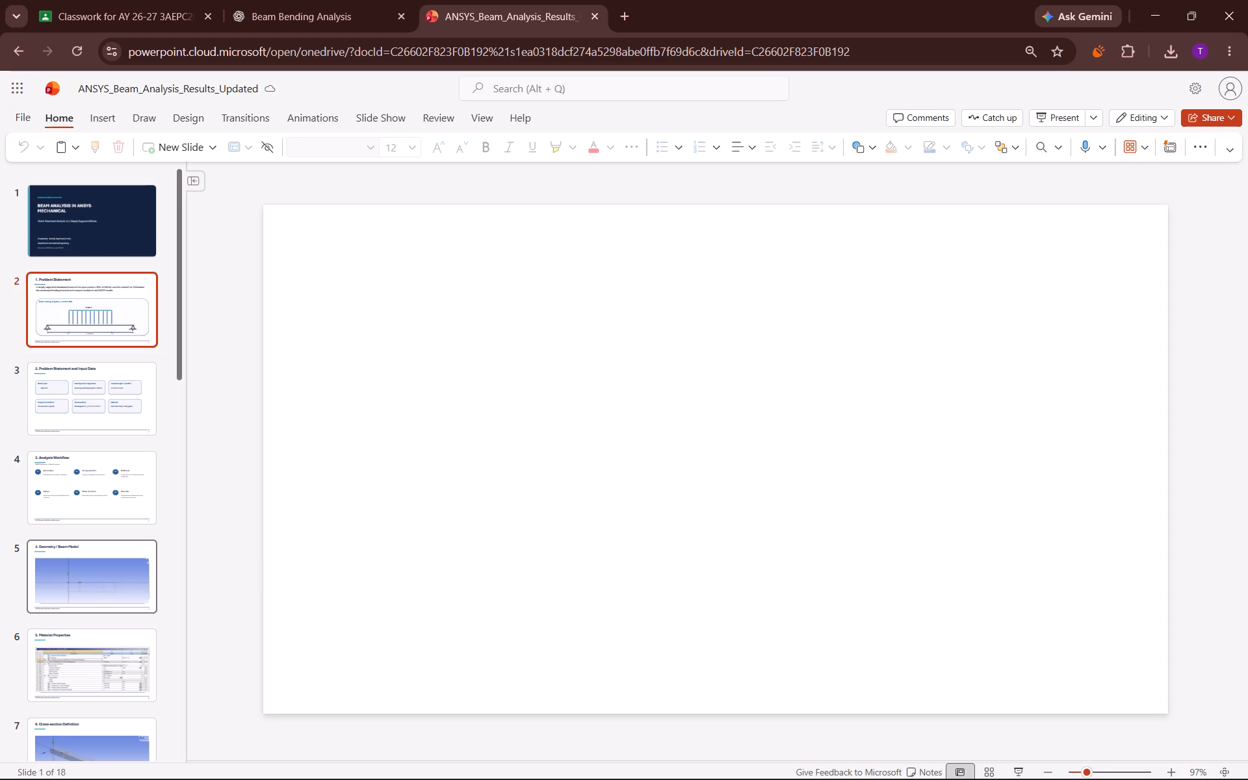
scroll(125, 573, down, 11)
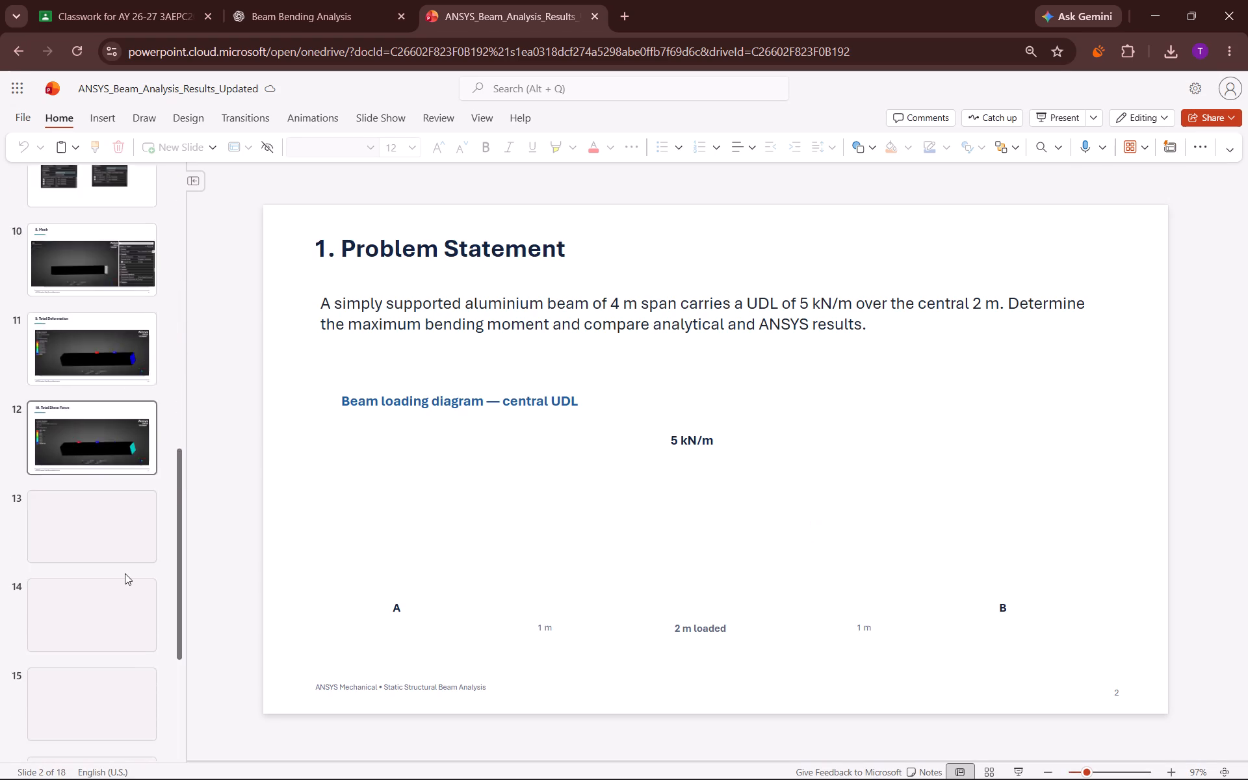
scroll(125, 573, down, 6)
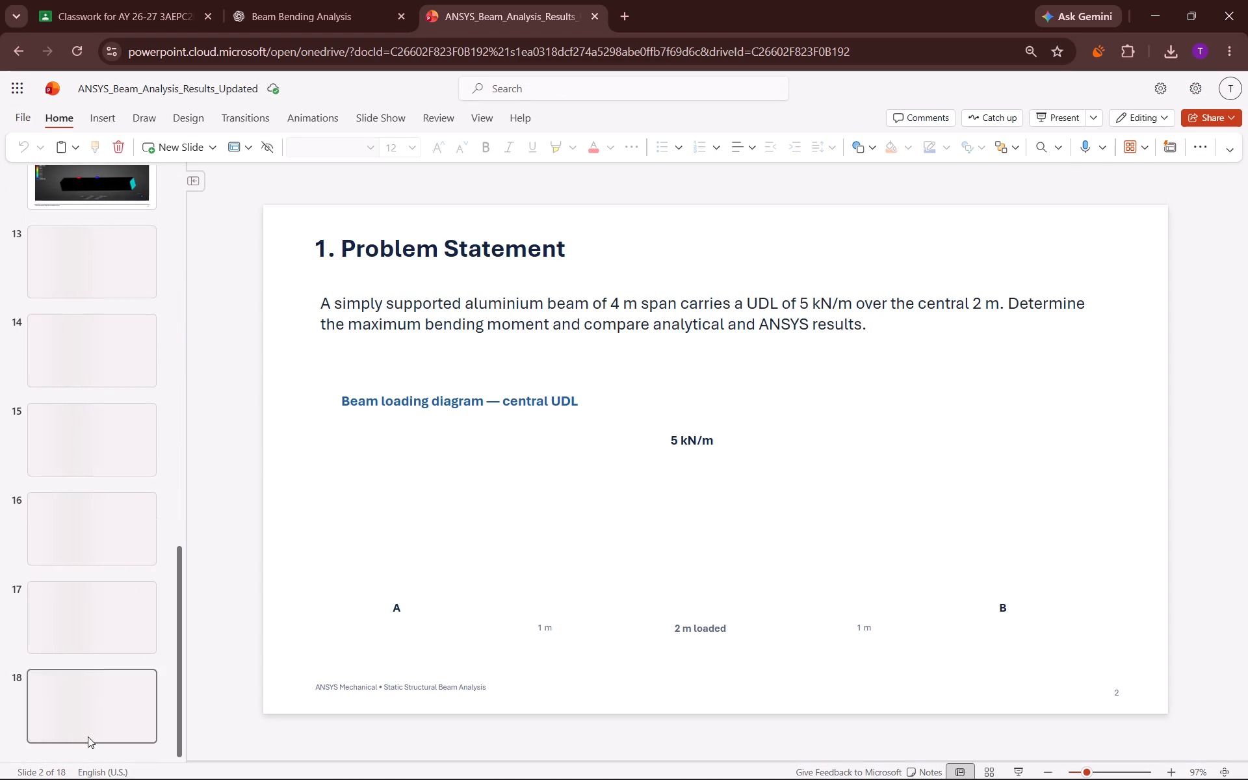
click(82, 611)
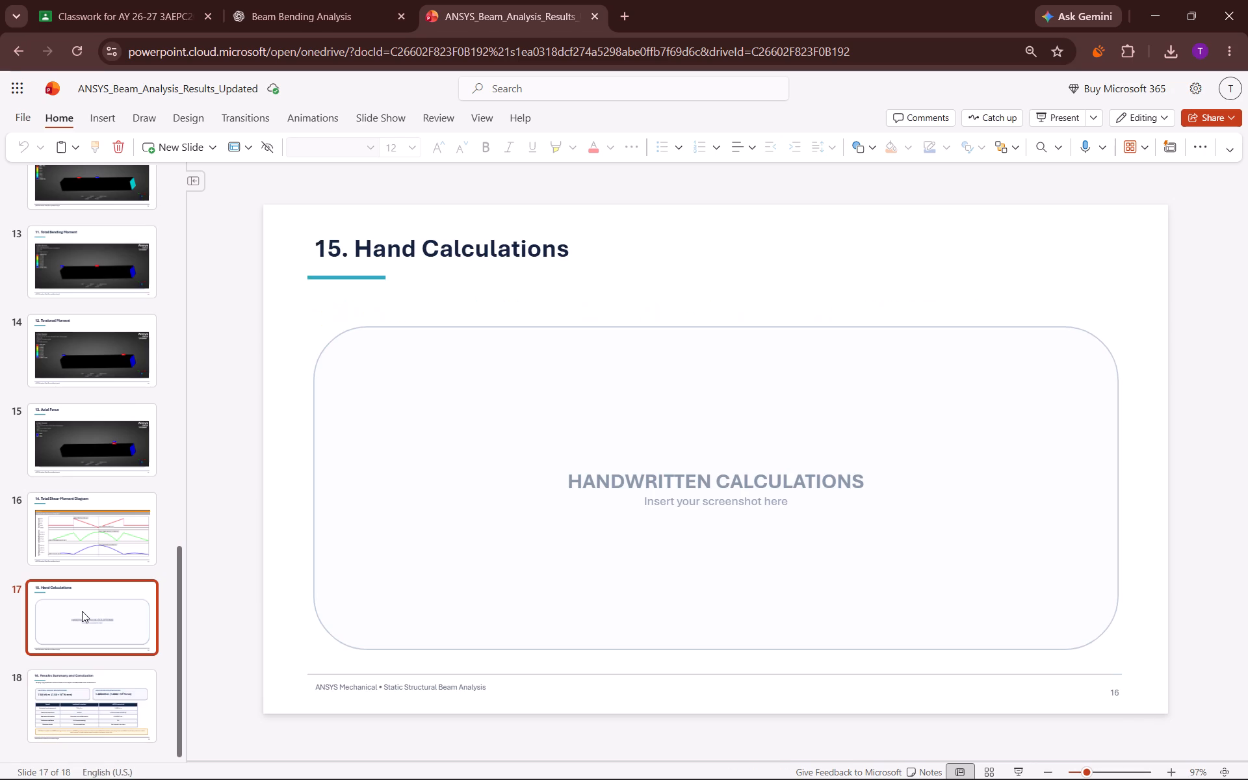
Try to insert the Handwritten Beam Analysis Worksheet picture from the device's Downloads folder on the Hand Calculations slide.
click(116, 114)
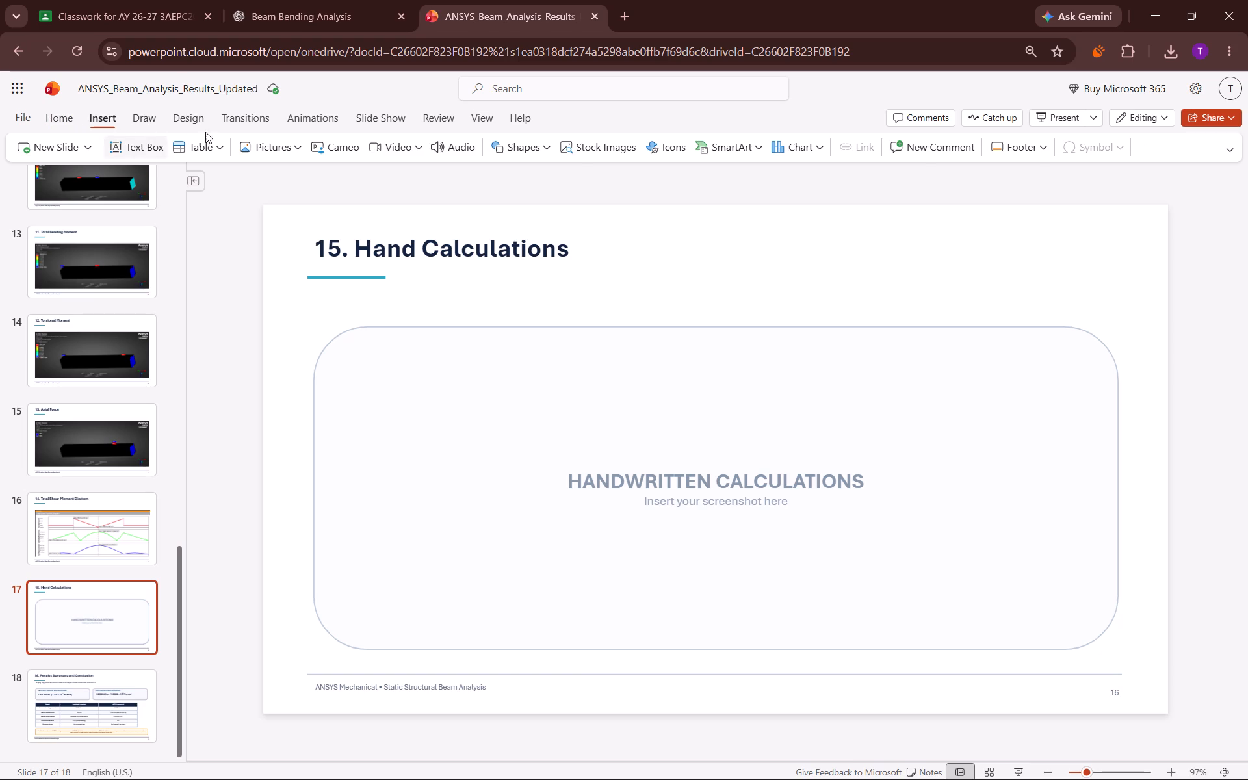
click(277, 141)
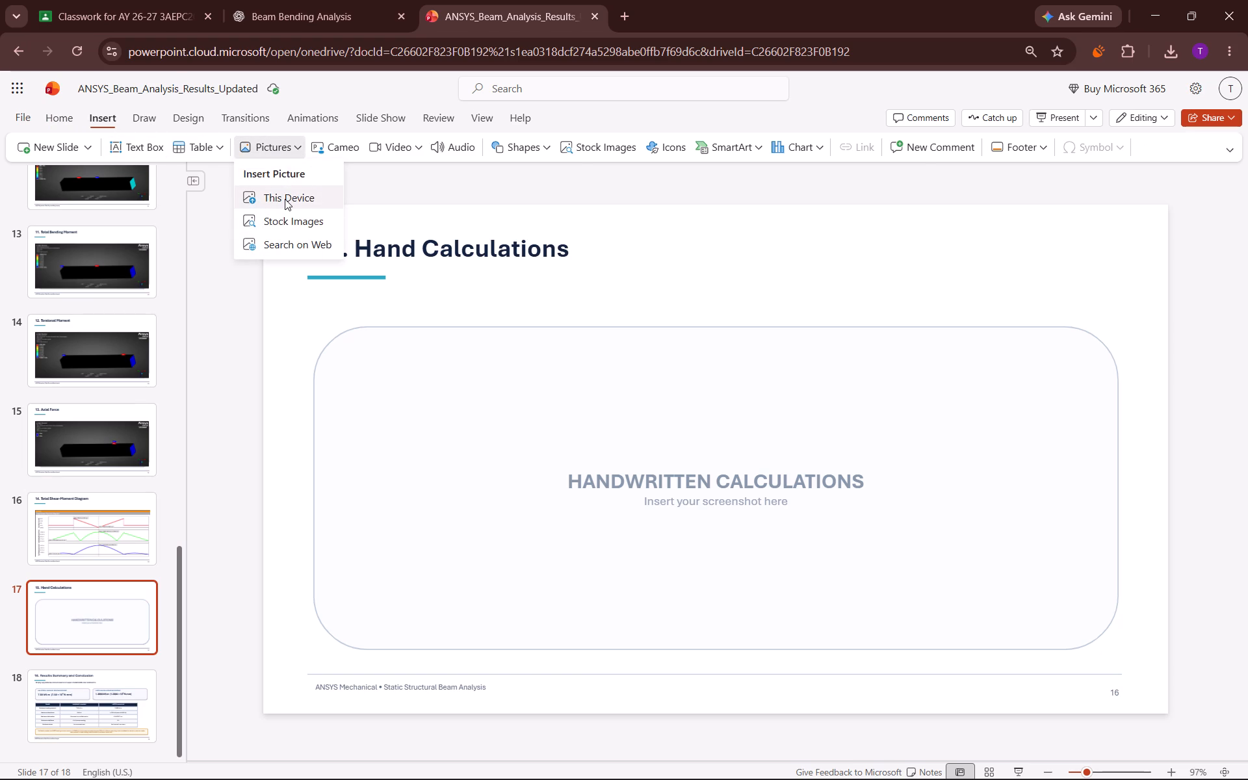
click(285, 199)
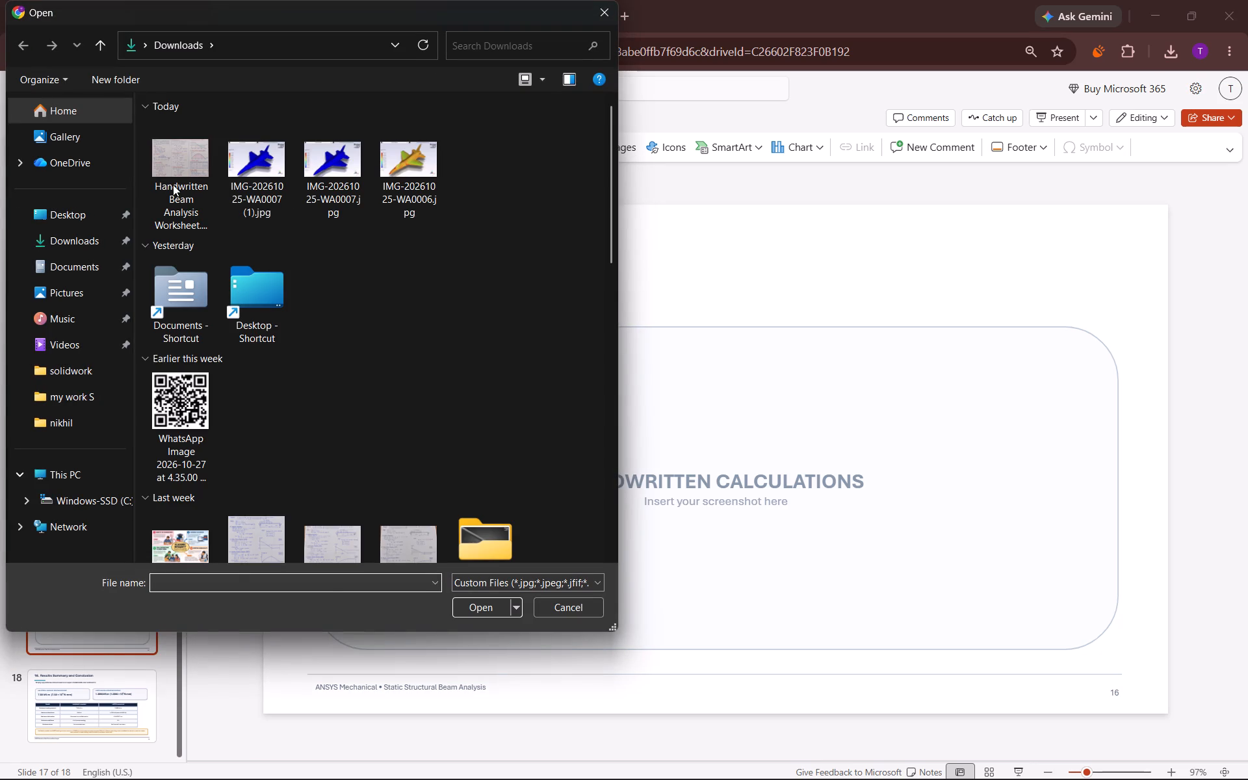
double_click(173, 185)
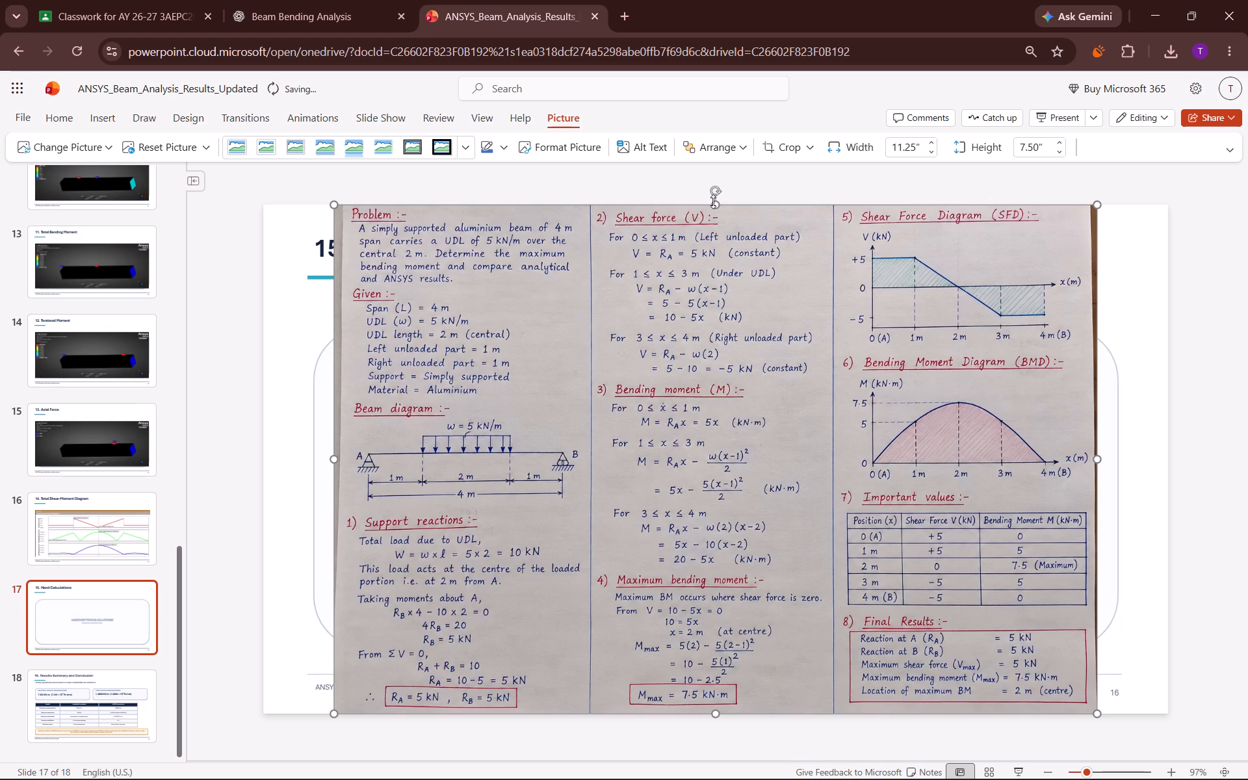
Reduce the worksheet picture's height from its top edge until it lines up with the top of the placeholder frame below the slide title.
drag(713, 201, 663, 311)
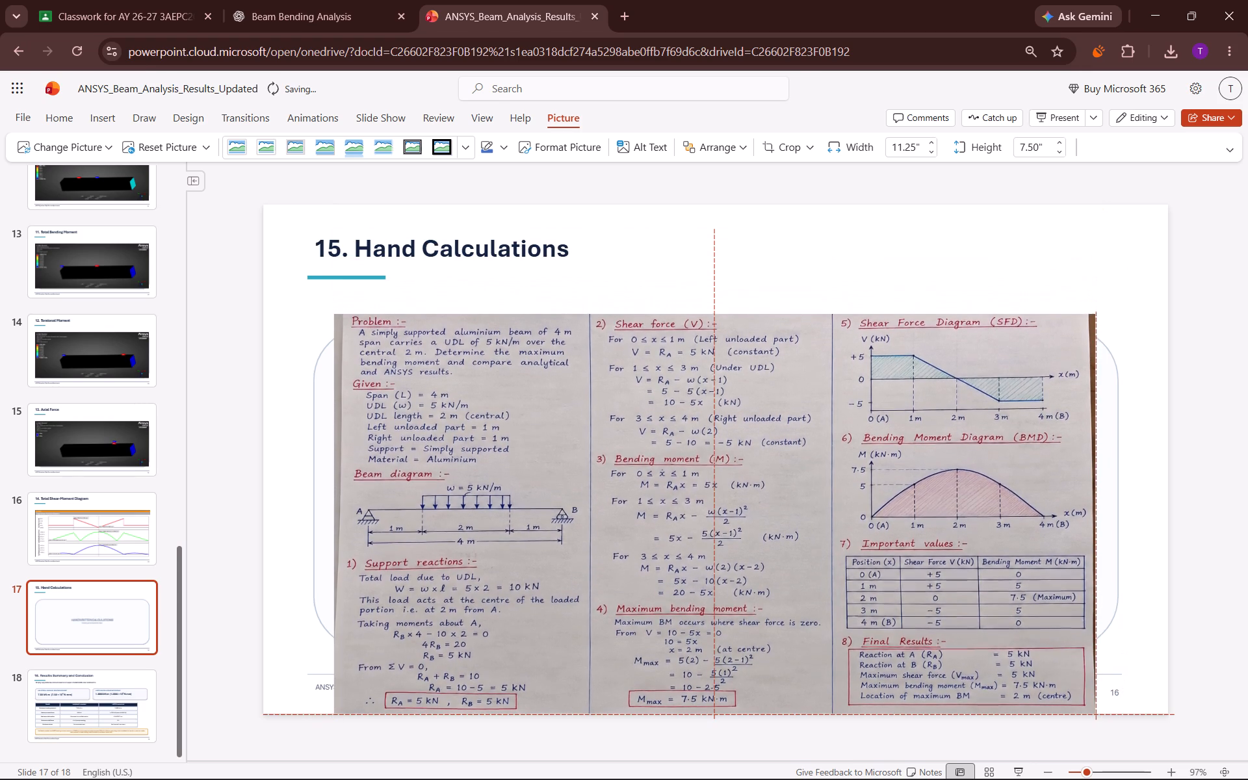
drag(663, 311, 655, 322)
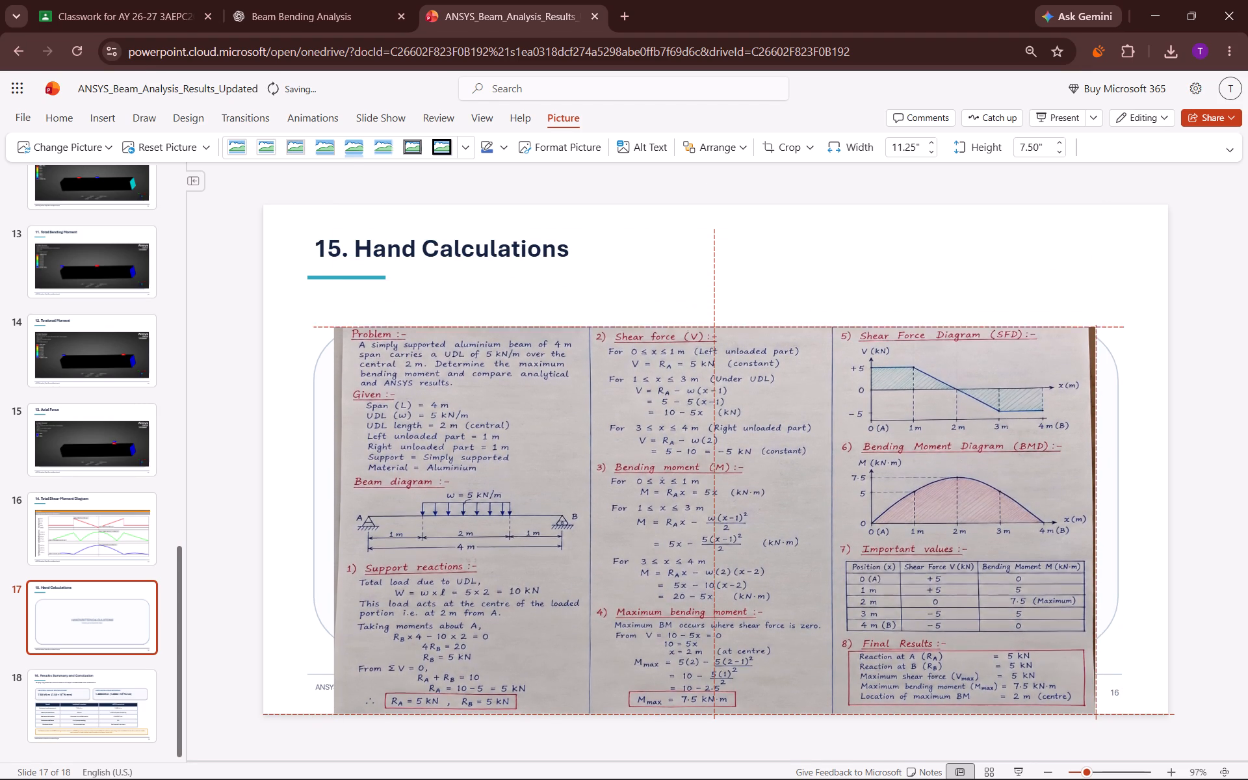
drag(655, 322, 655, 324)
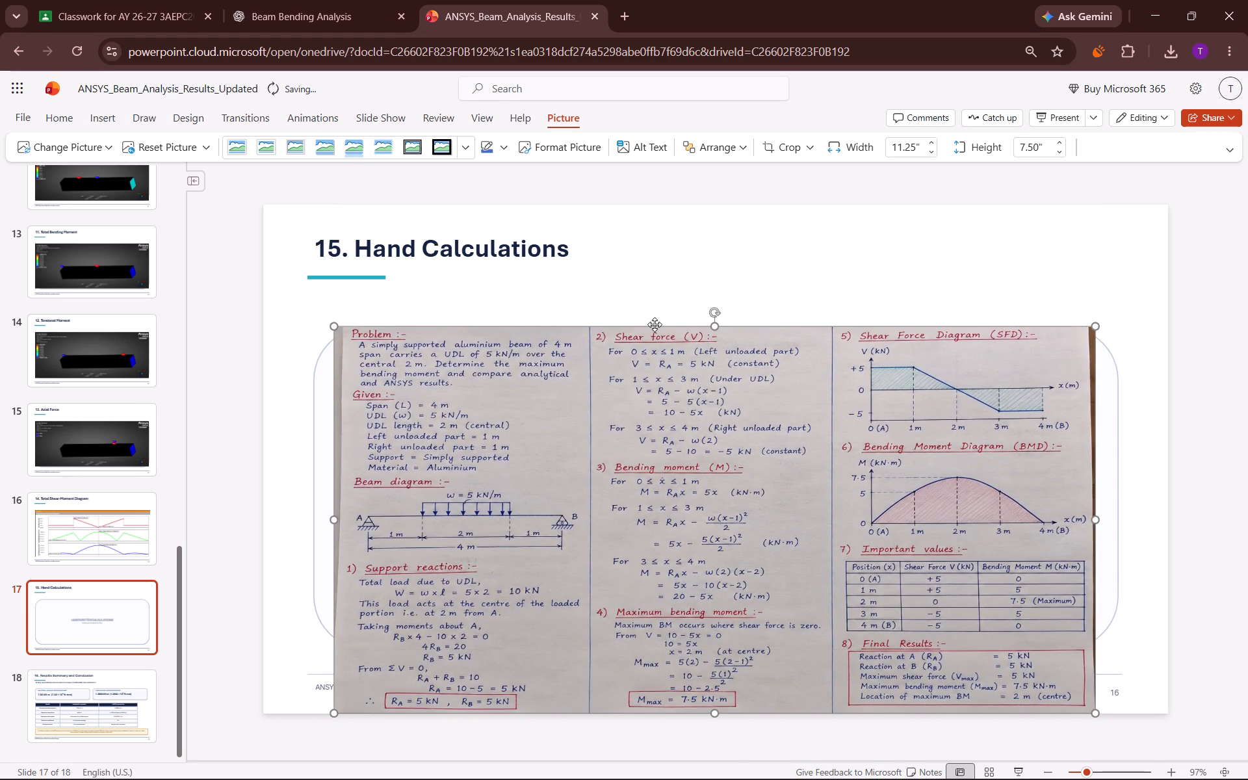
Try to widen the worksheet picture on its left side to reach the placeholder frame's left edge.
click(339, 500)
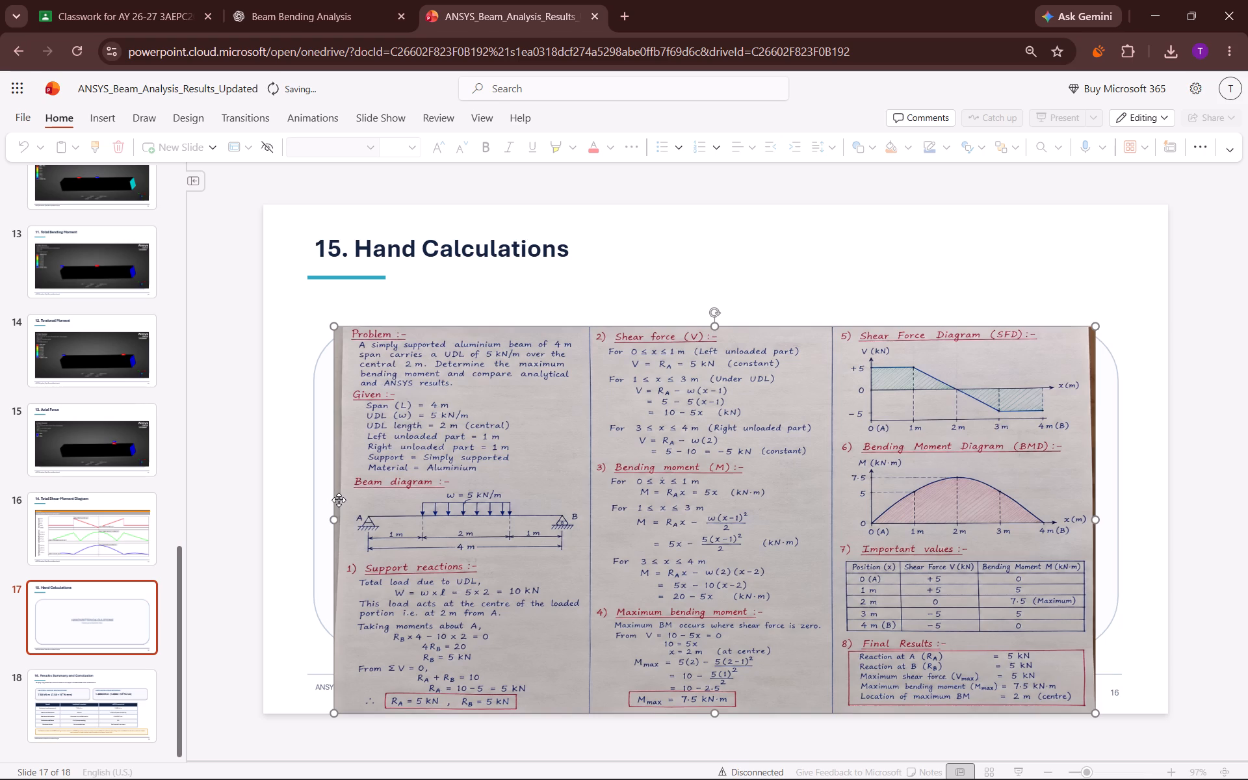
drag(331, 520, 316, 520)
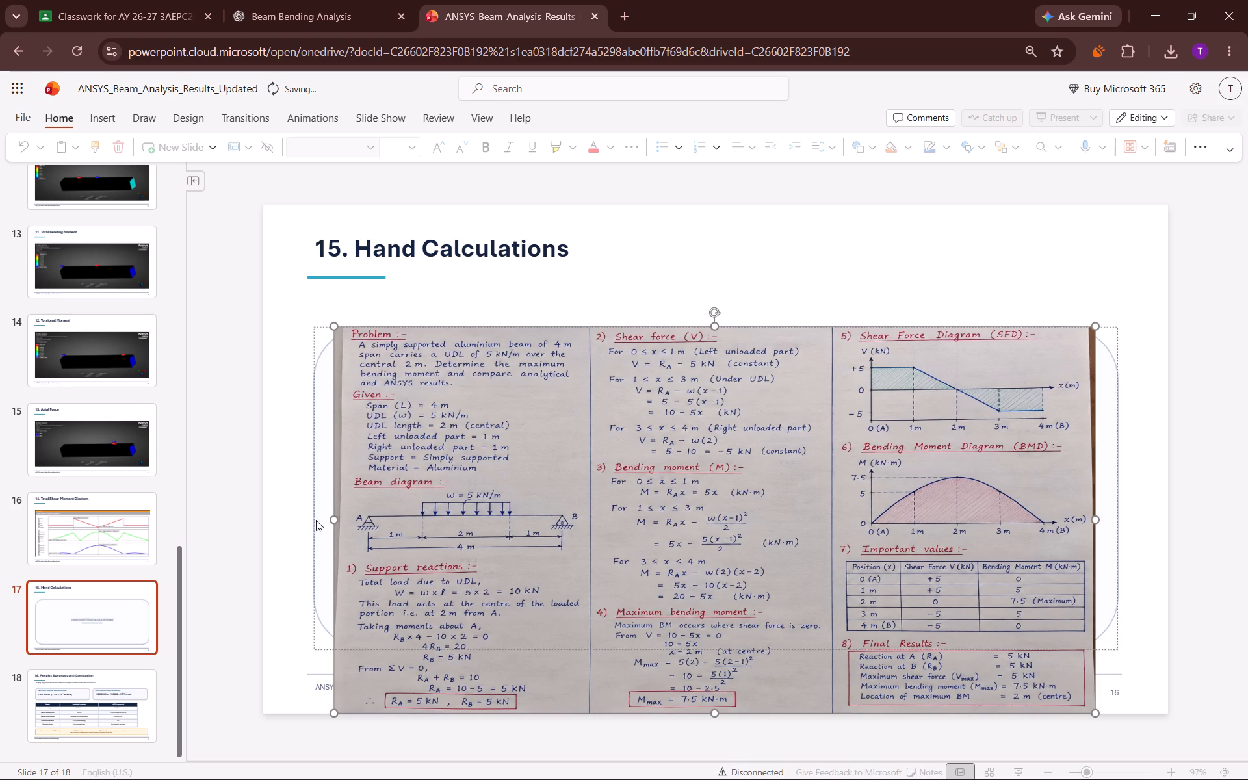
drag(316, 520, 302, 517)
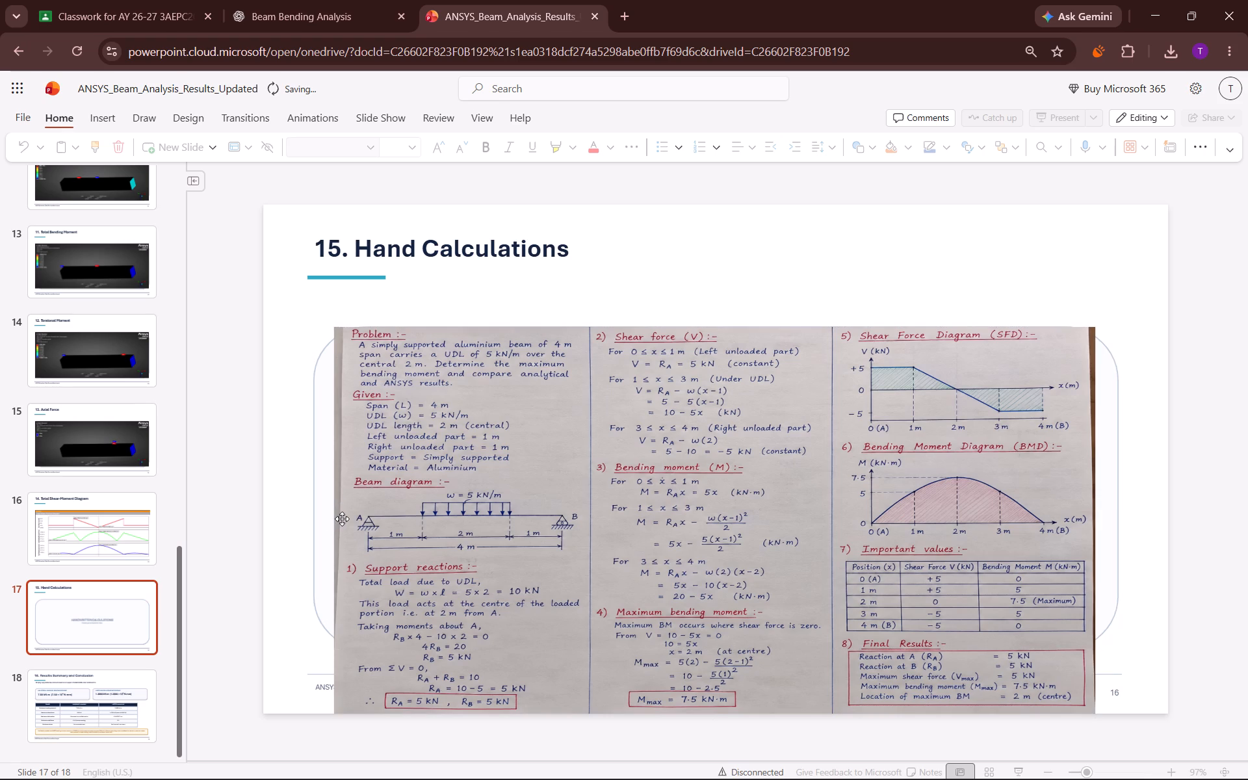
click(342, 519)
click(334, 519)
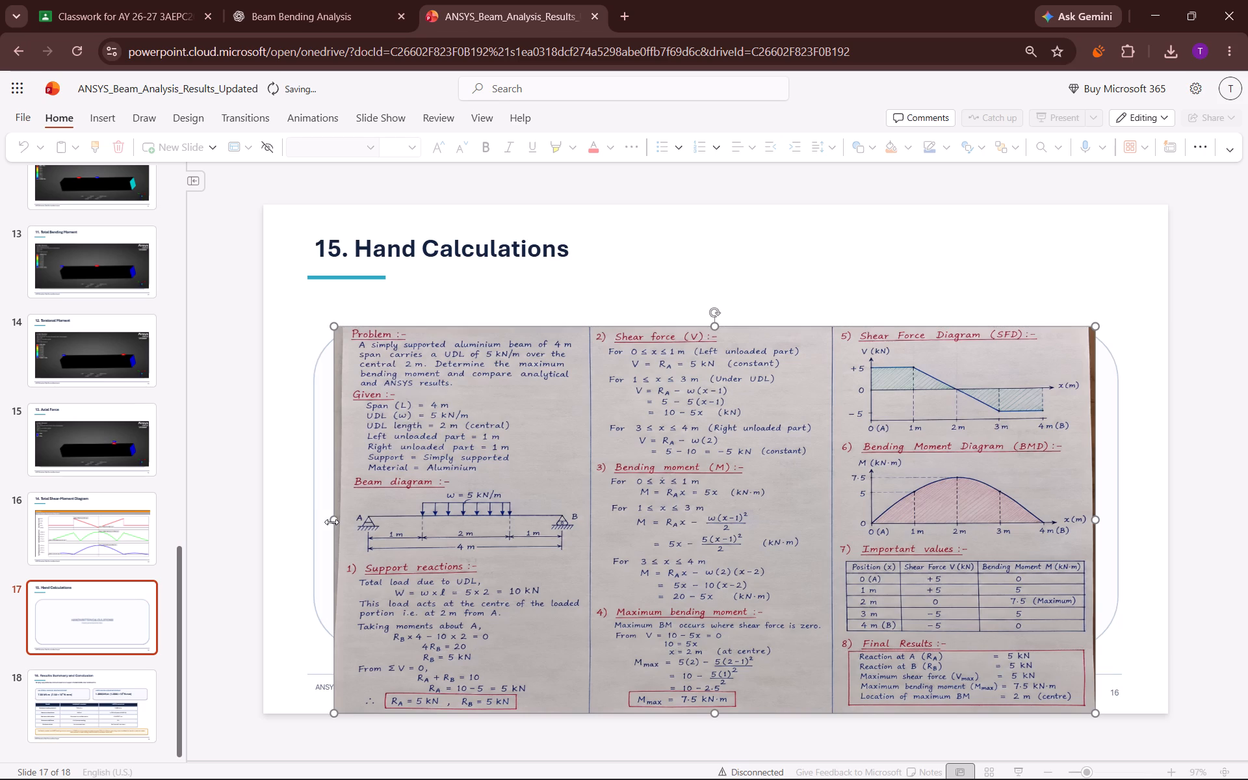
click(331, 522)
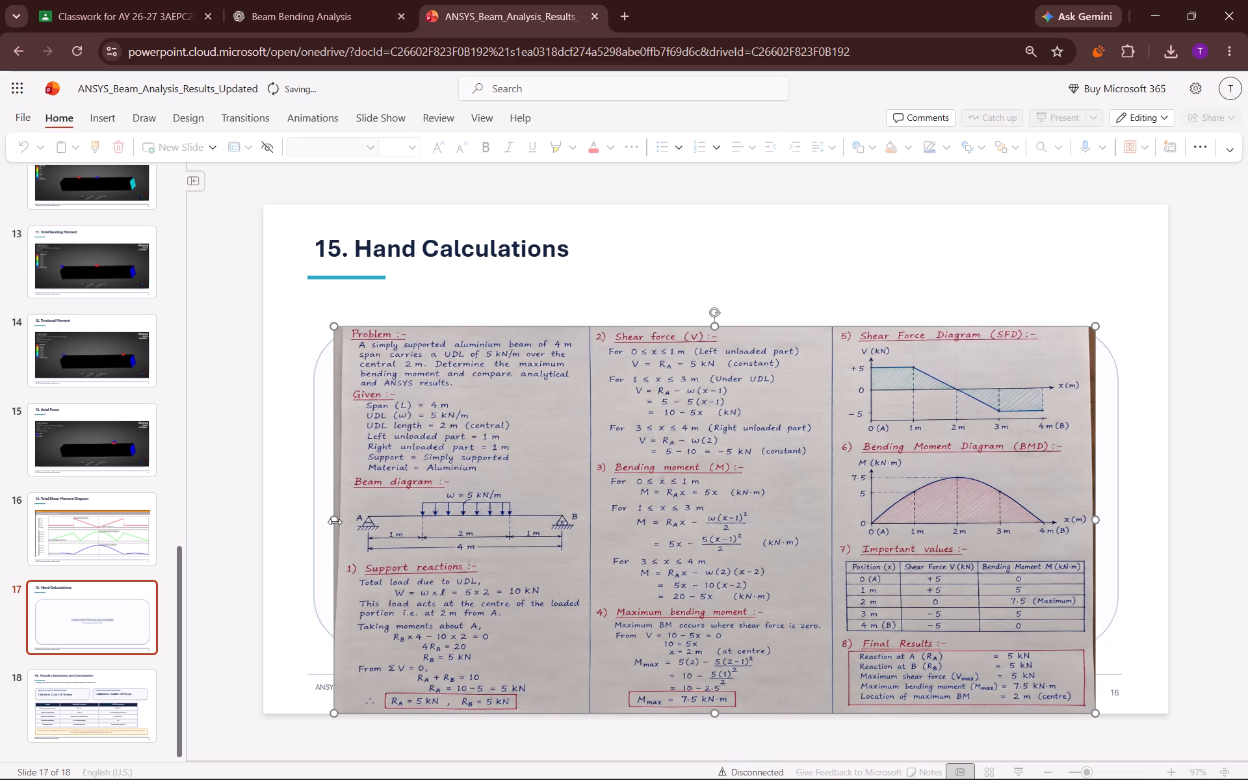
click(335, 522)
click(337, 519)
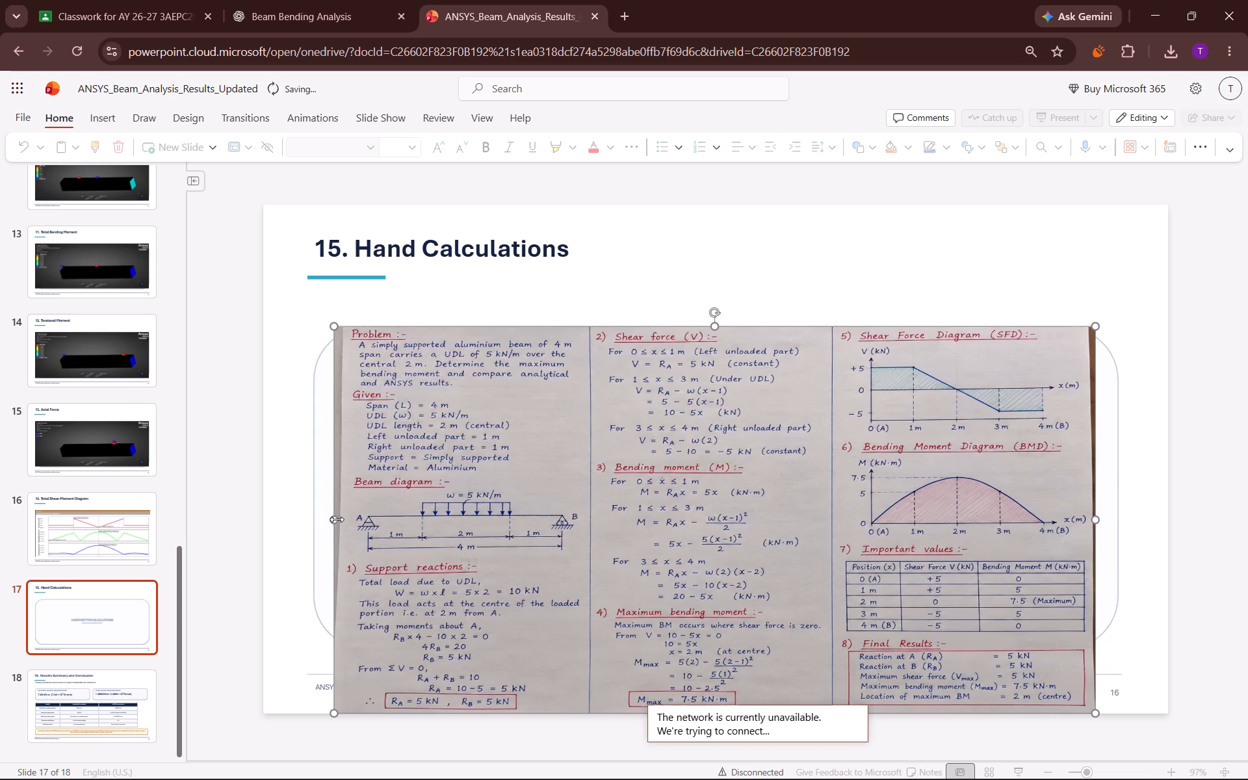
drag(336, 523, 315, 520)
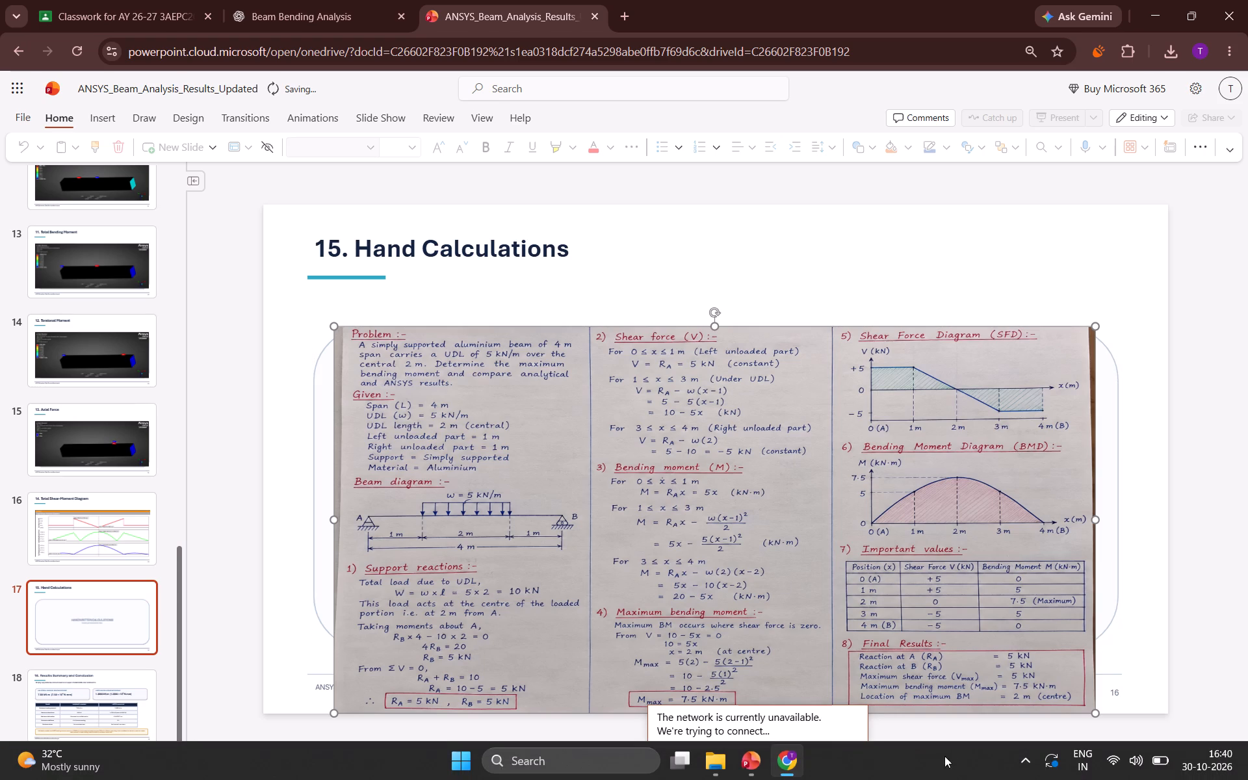
Check the computer's Wi-Fi connection in the system quick settings, then return to the presentation.
click(1113, 755)
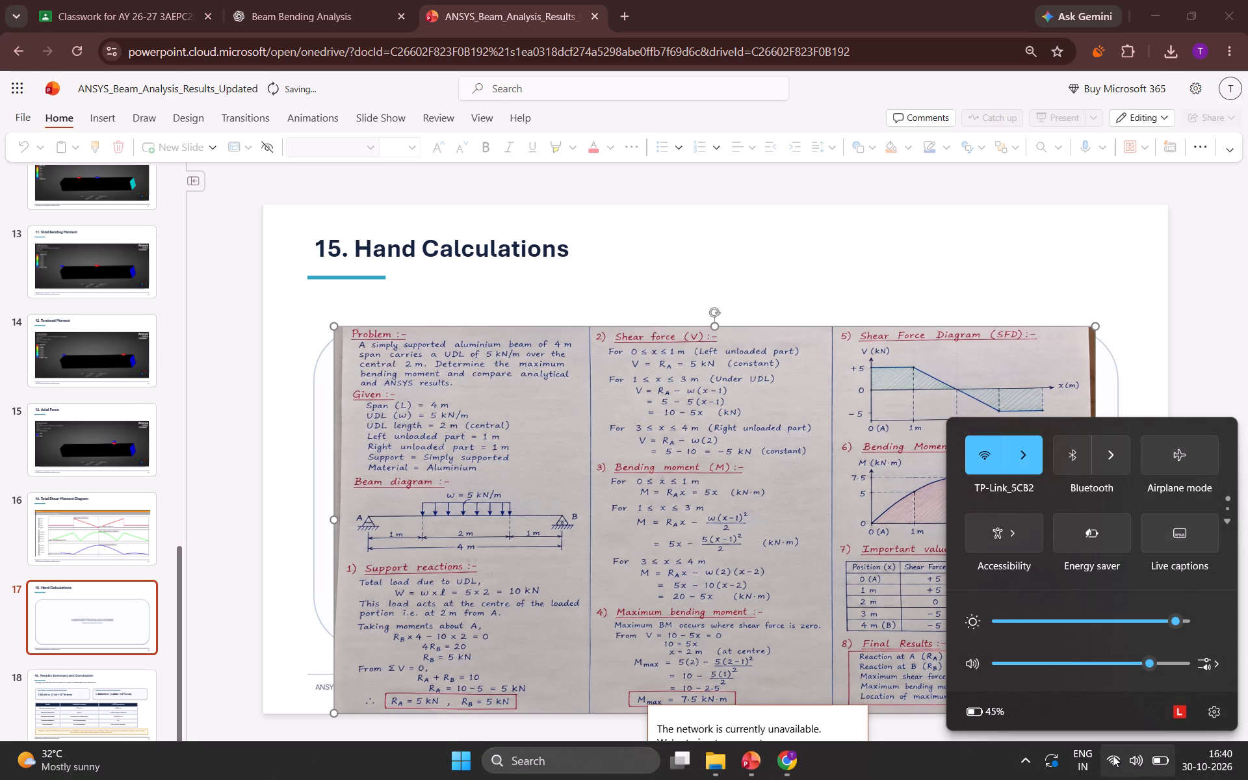
click(860, 528)
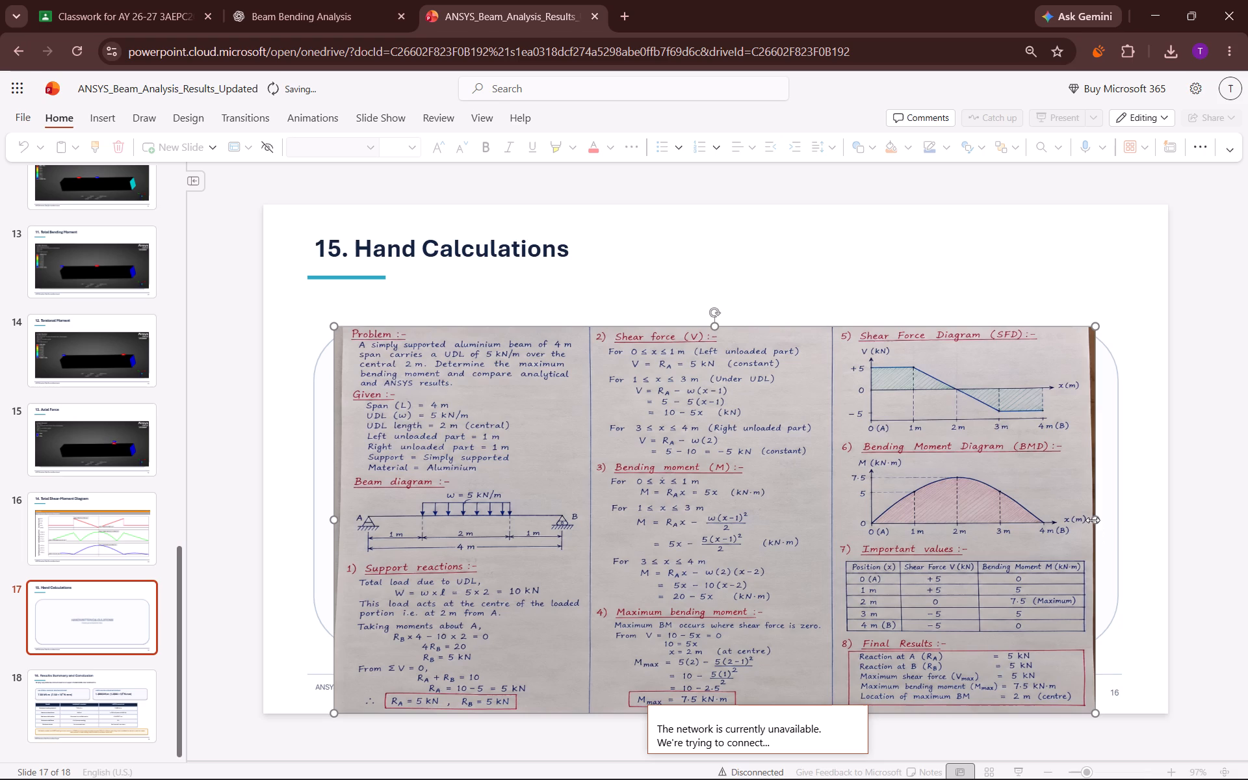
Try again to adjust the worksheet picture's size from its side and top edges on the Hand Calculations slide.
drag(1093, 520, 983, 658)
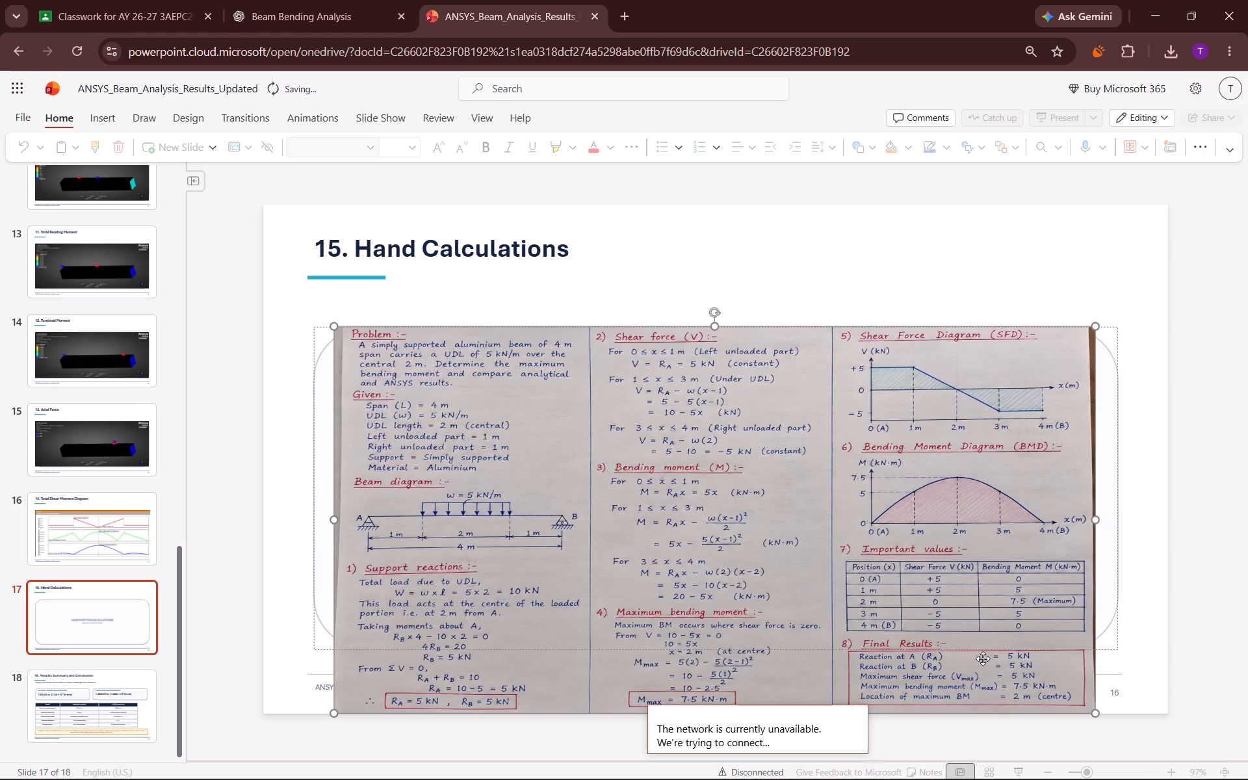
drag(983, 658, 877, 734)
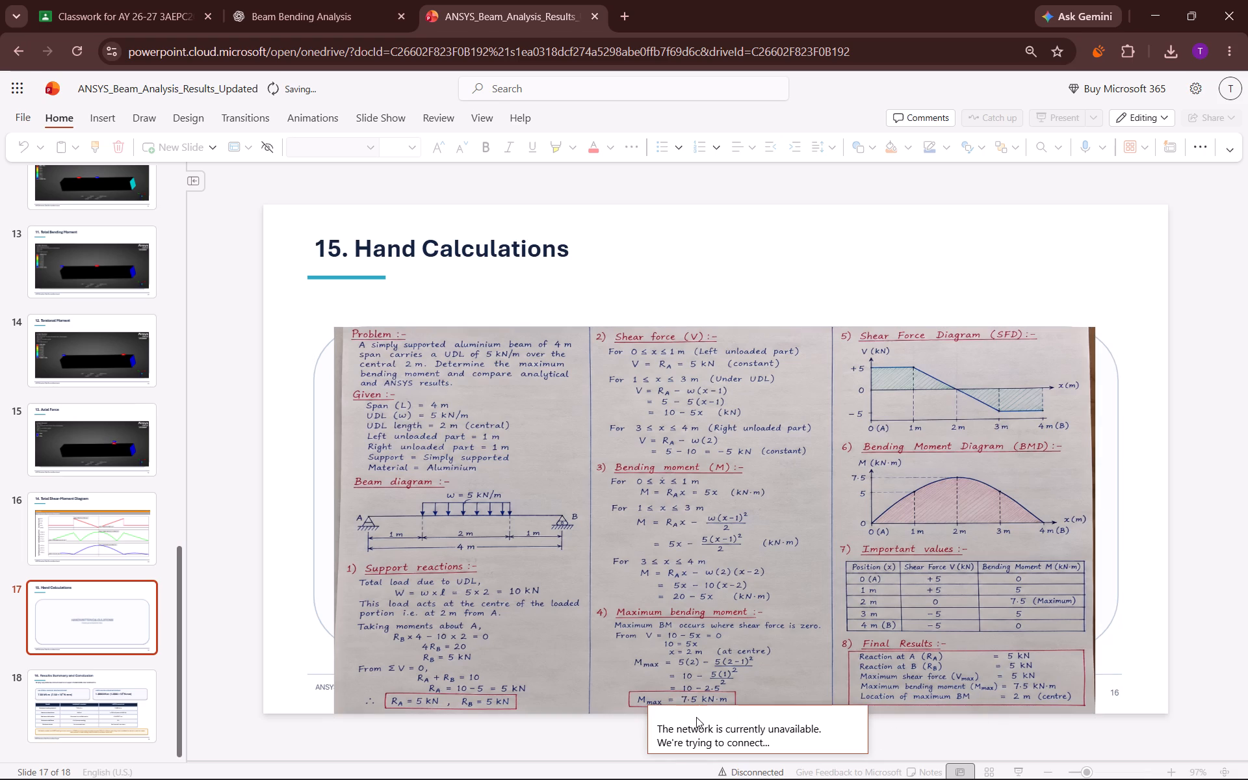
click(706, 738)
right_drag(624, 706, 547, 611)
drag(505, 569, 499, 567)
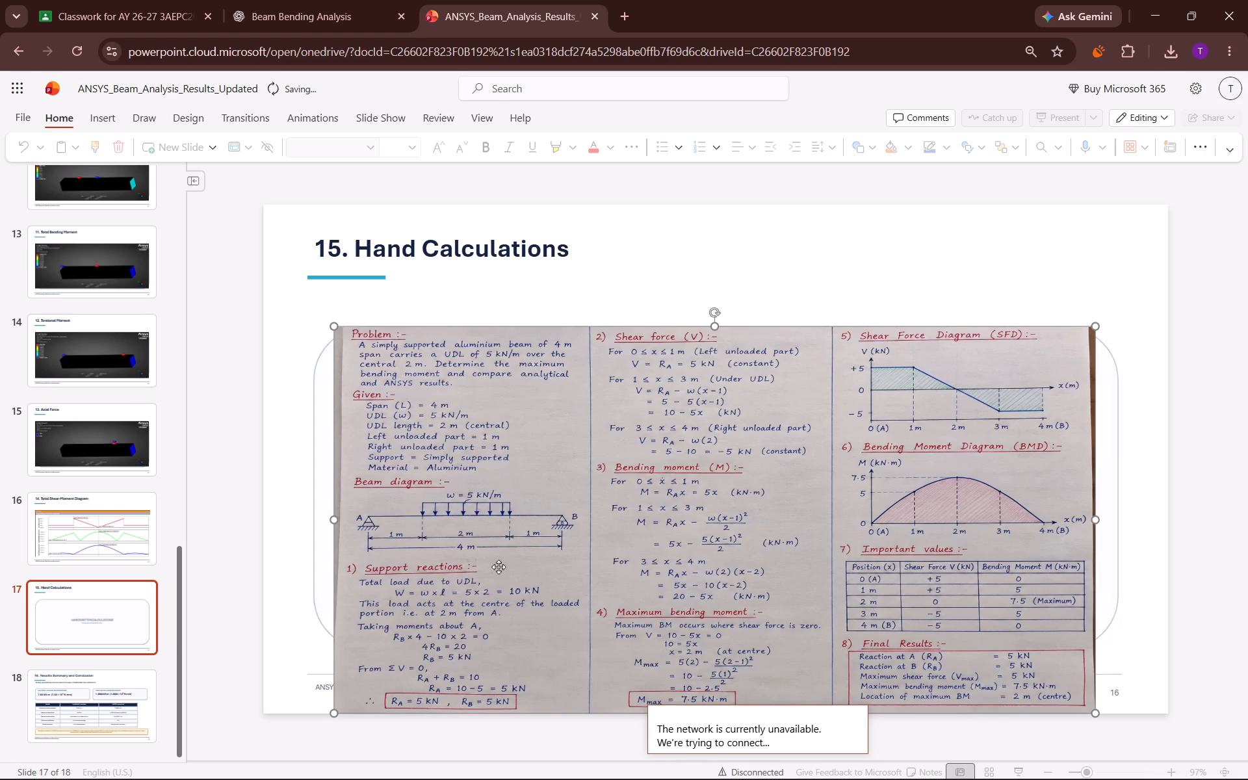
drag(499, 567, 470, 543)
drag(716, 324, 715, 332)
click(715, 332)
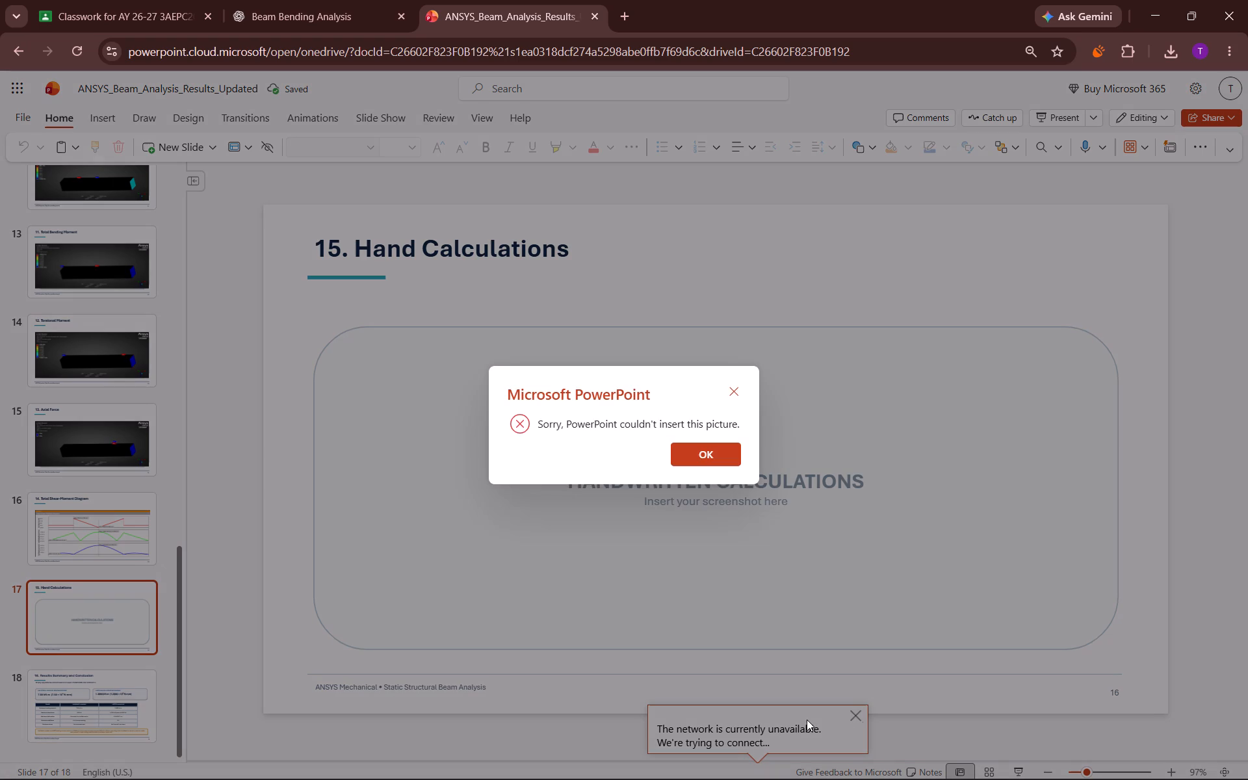
Dismiss the picture insertion error message.
drag(807, 720, 708, 441)
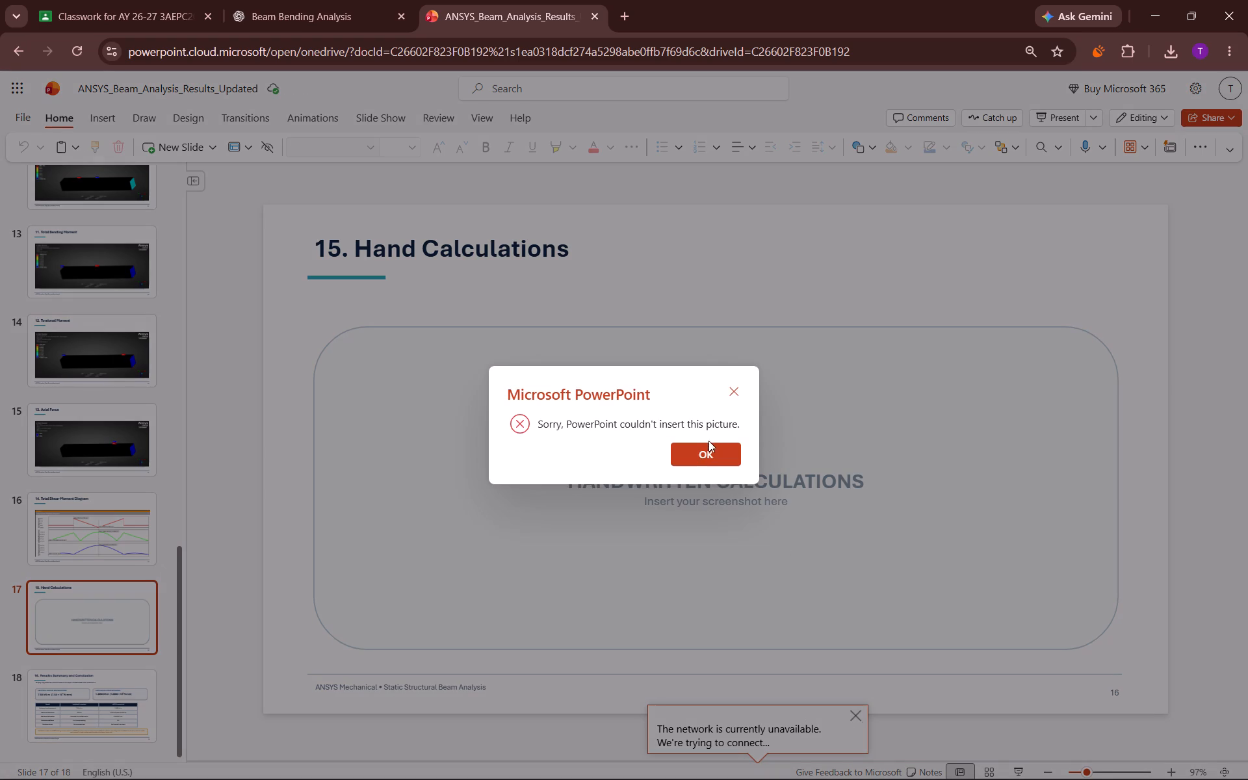
drag(708, 441, 697, 448)
click(697, 448)
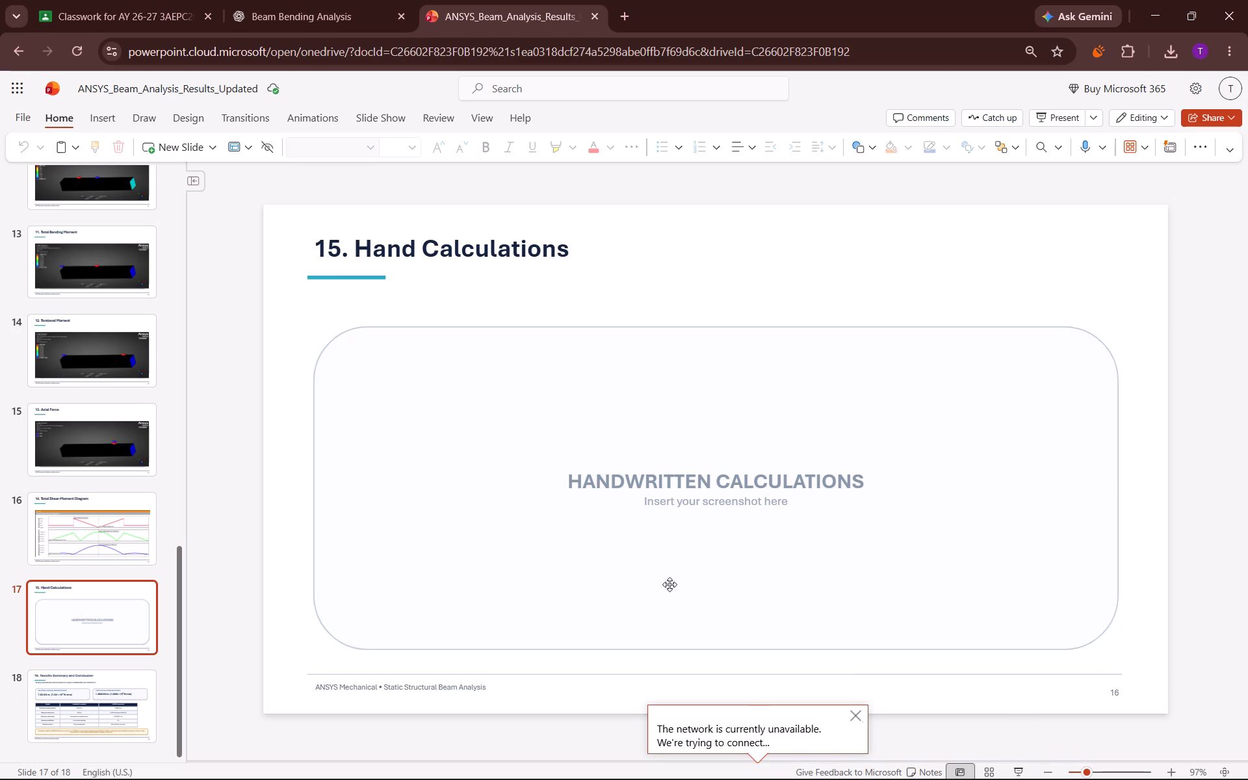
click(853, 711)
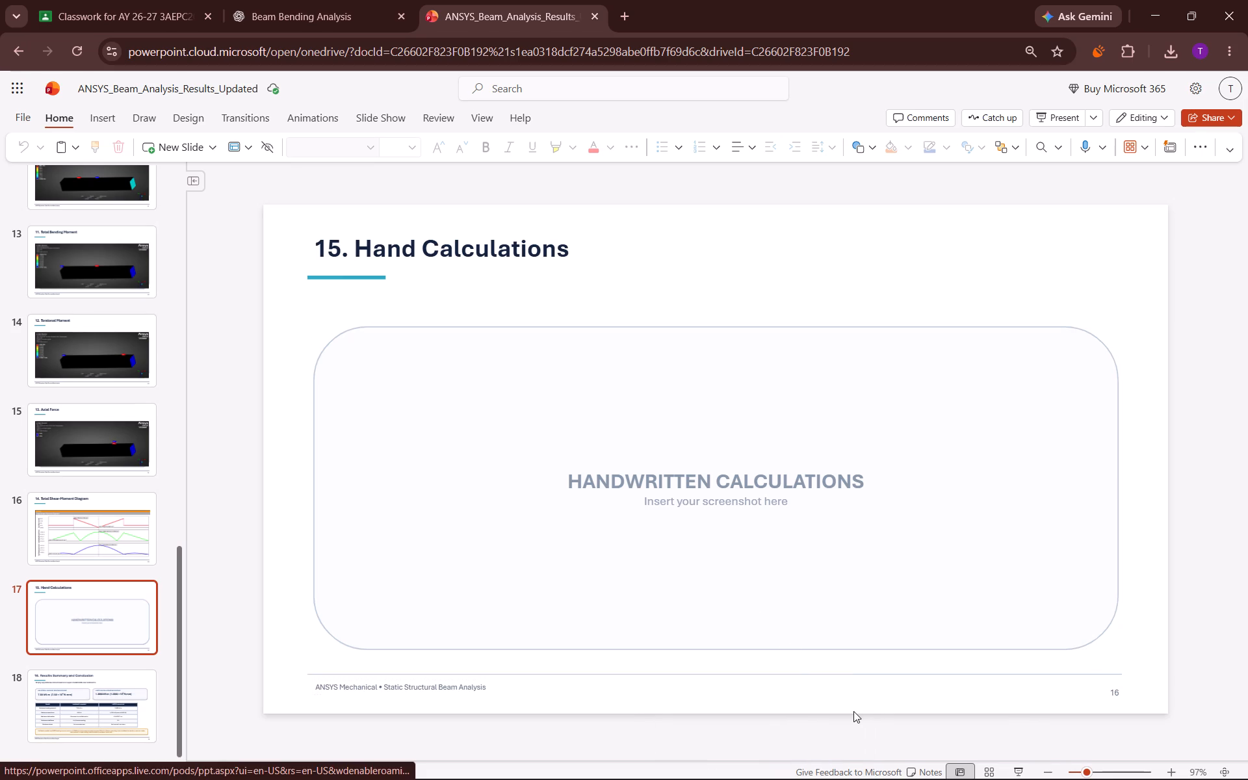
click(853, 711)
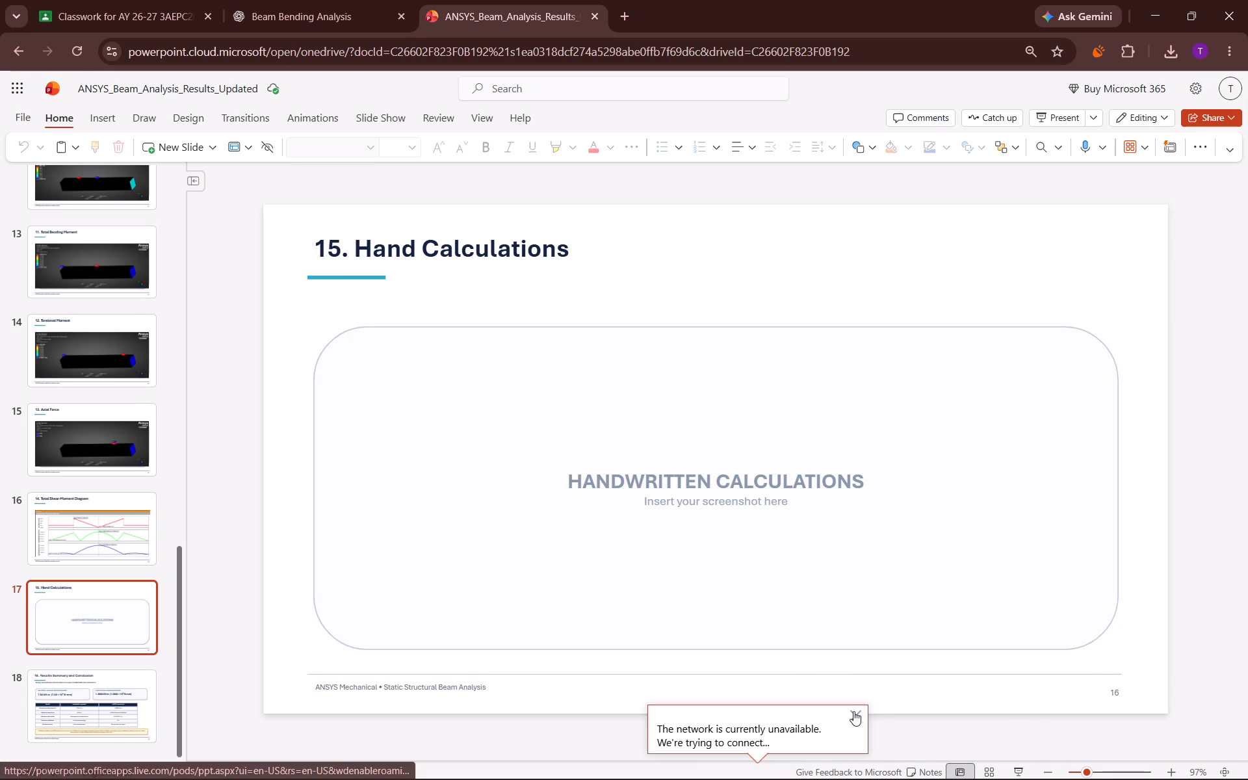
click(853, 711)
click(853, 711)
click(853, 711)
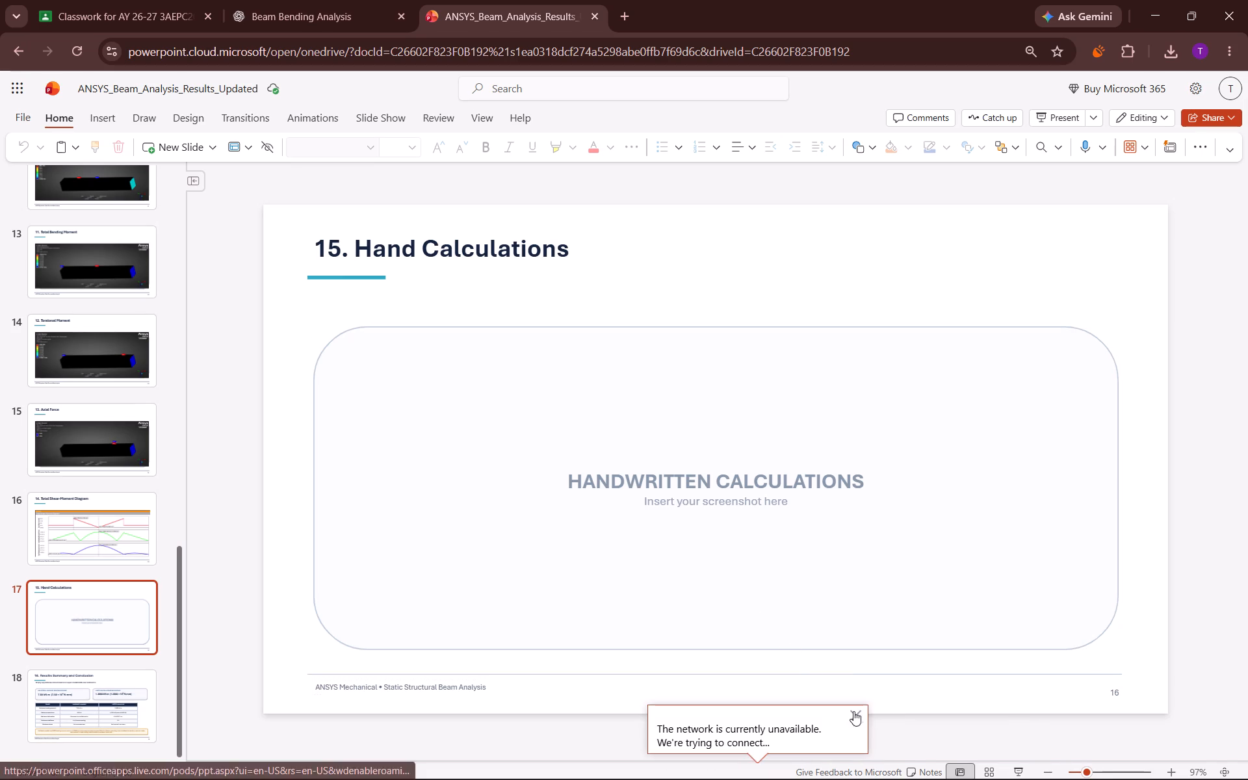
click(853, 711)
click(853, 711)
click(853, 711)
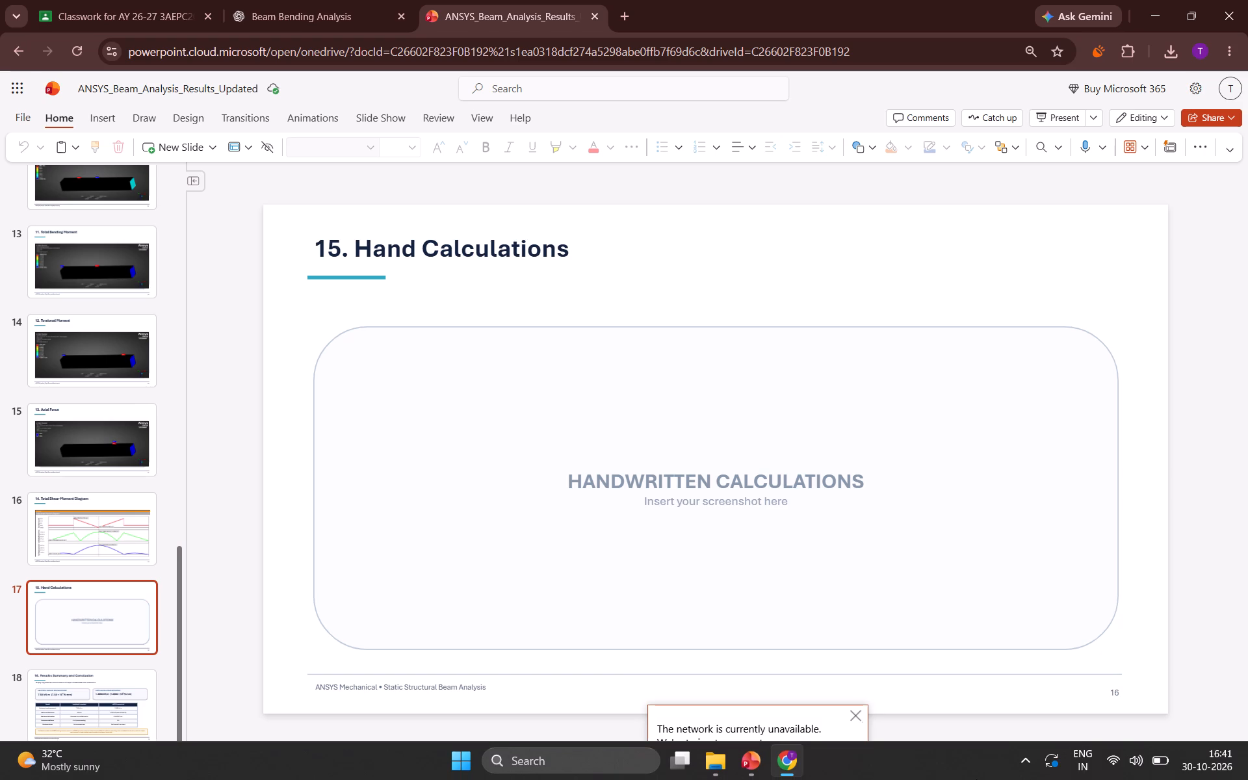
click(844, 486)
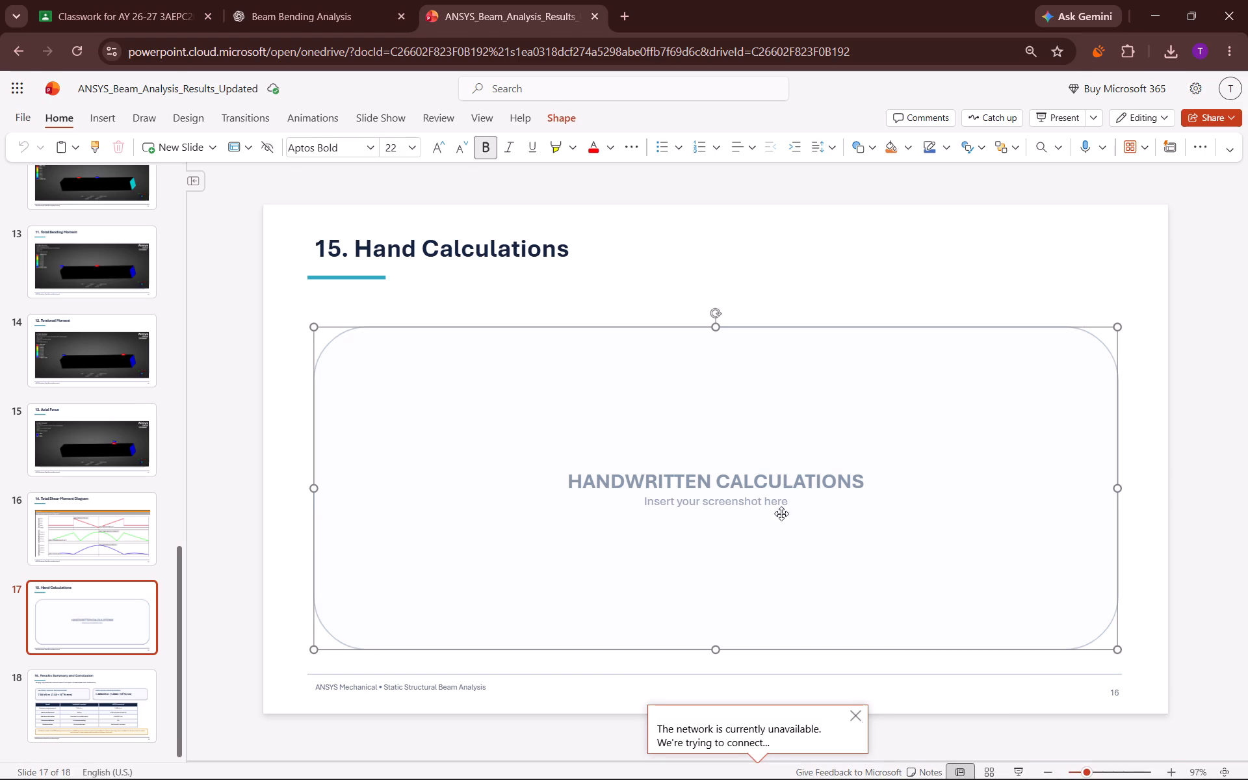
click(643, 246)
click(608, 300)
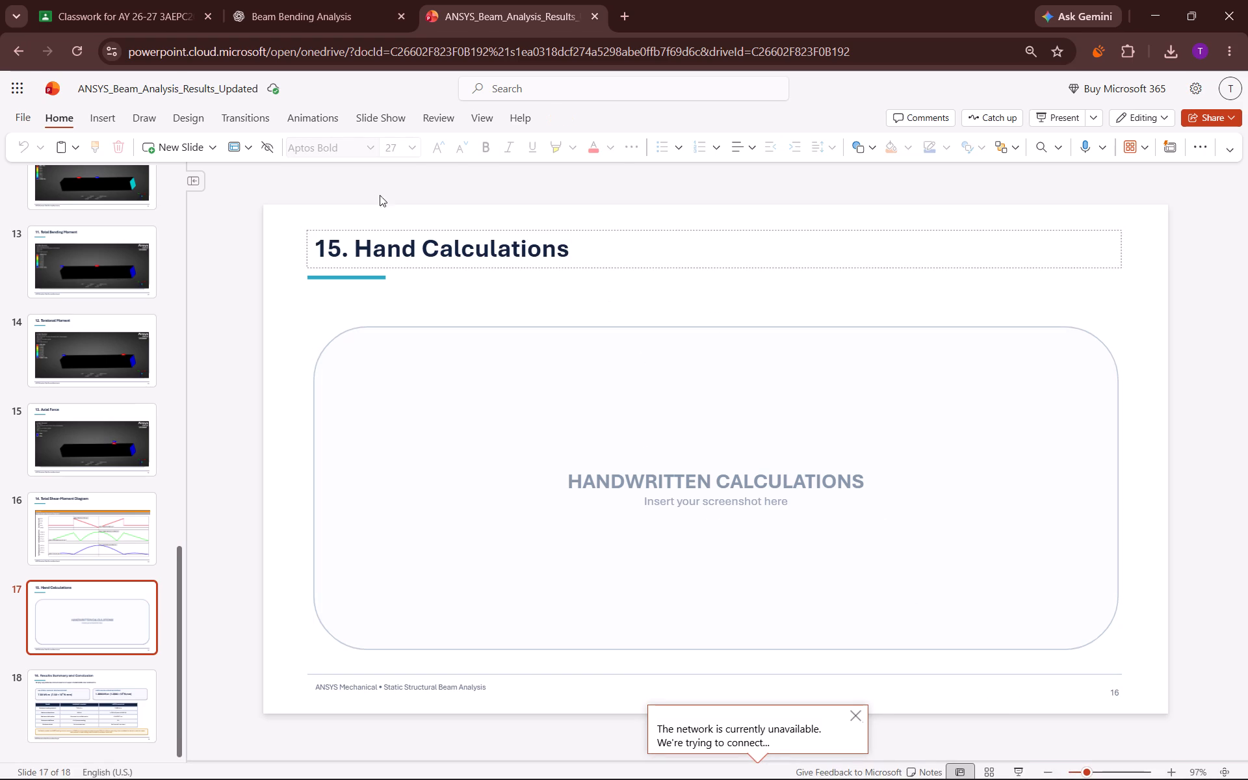
Insert the Handwritten Beam Analysis Worksheet picture from the device's Downloads folder on the Hand Calculations slide.
click(102, 112)
click(262, 140)
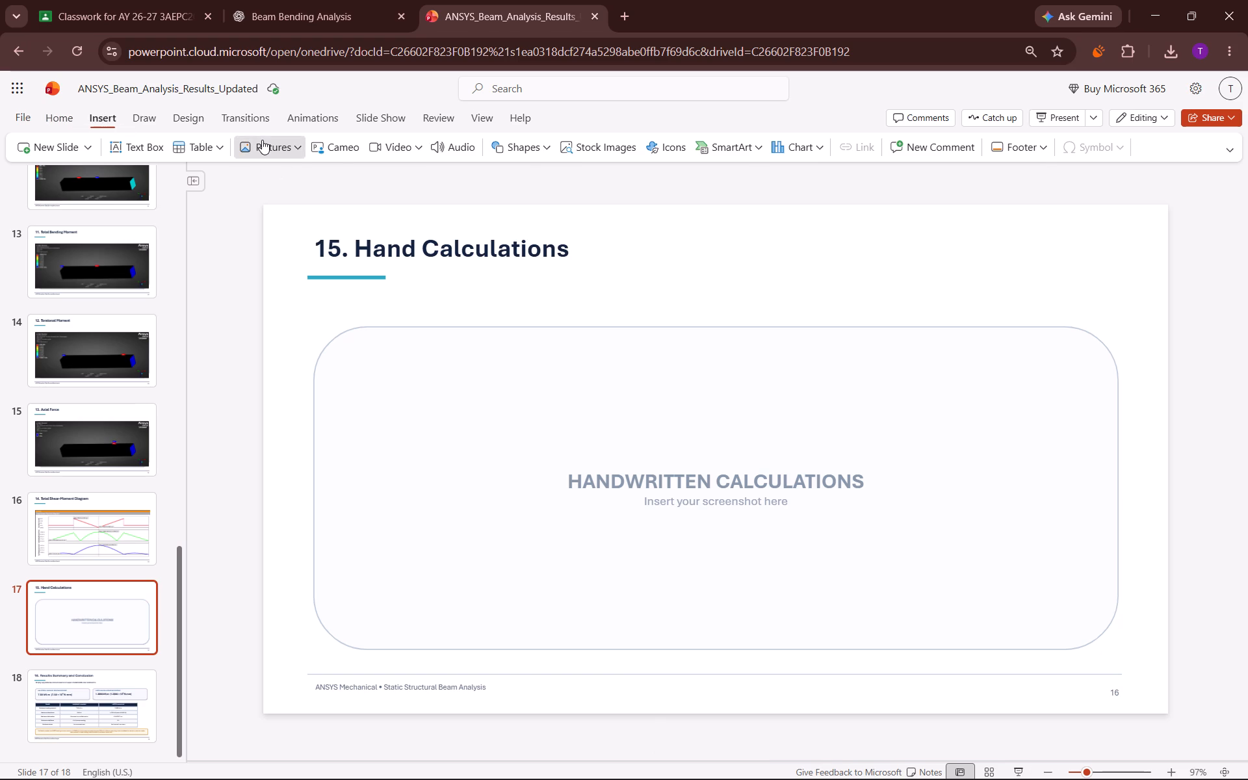
click(278, 201)
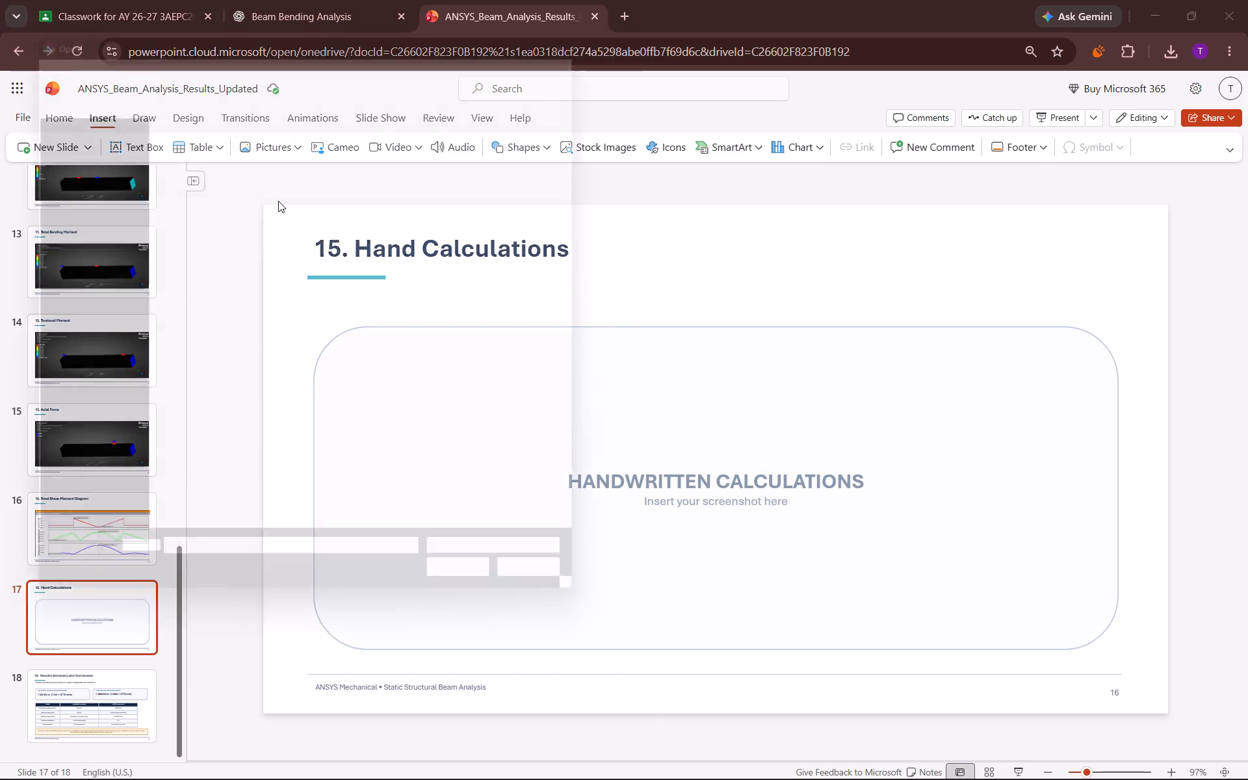
double_click(177, 183)
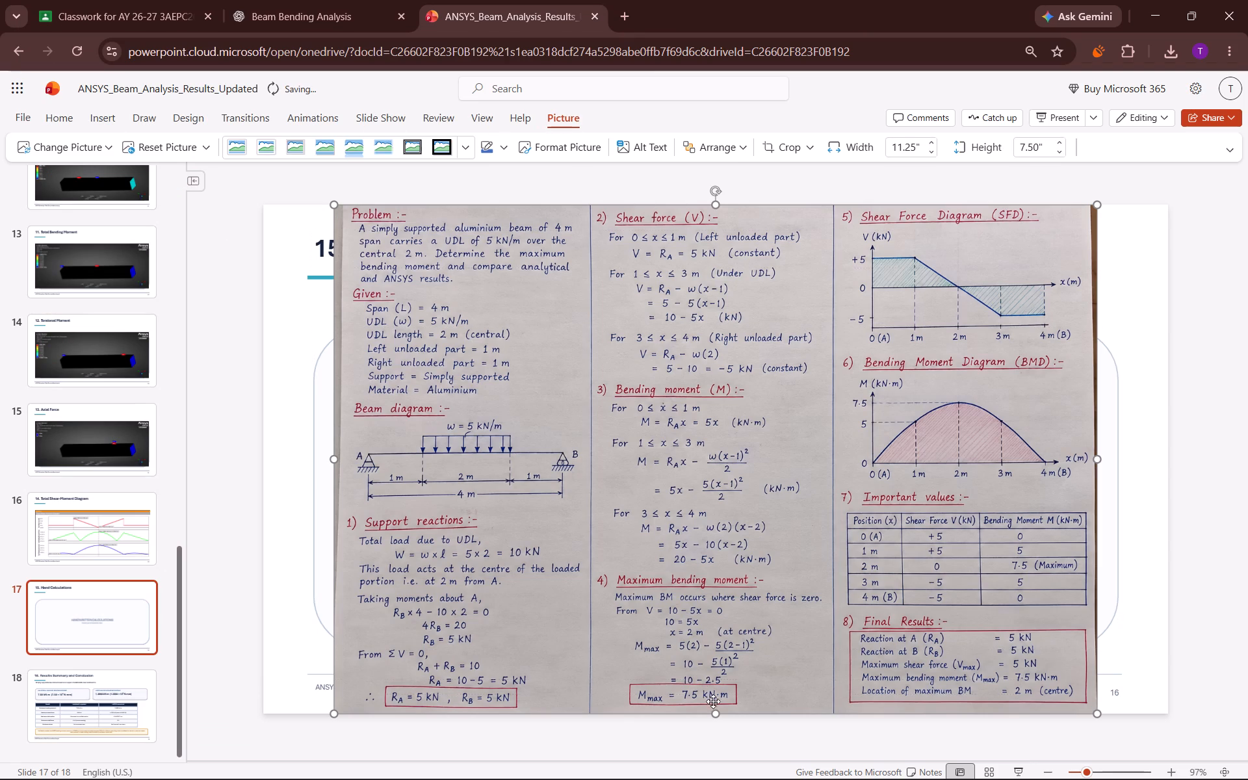
Resize the worksheet picture to cover the handwritten-calculations placeholder below the title, about 4.75 inches high and as wide as the frame.
drag(717, 716, 696, 645)
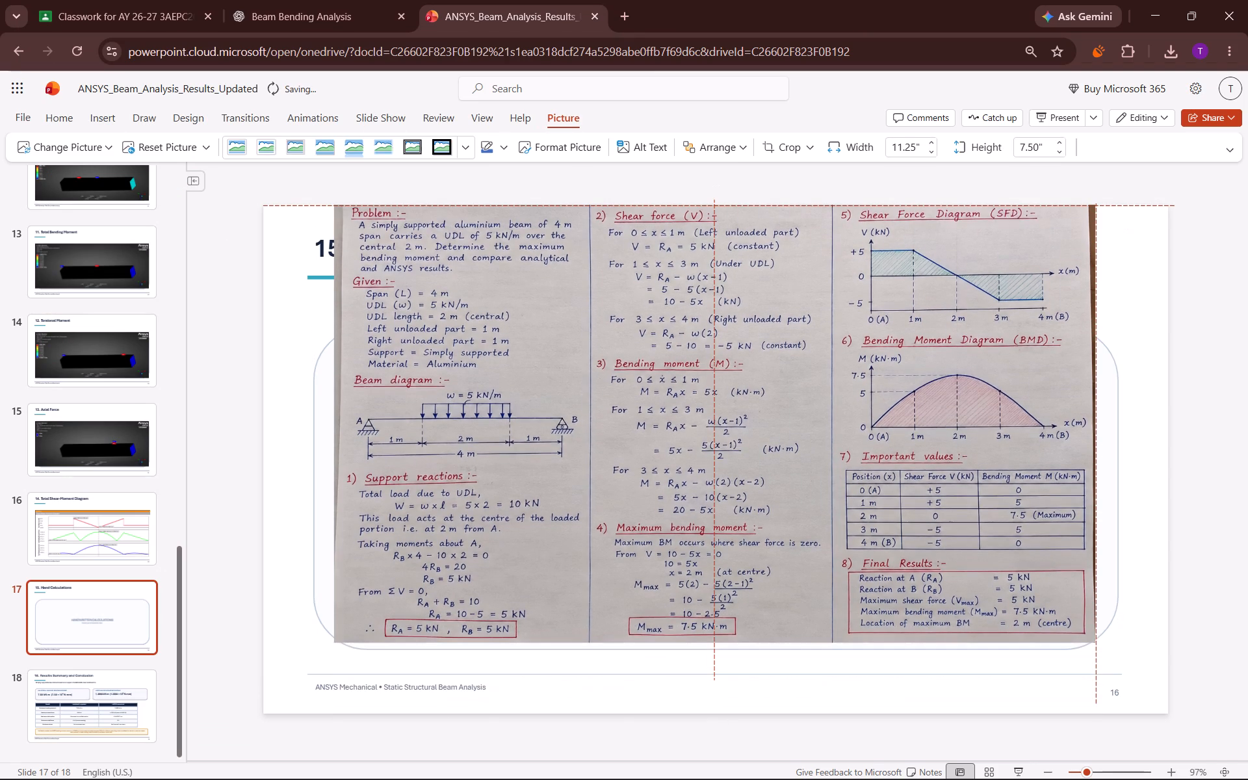
drag(696, 645, 696, 651)
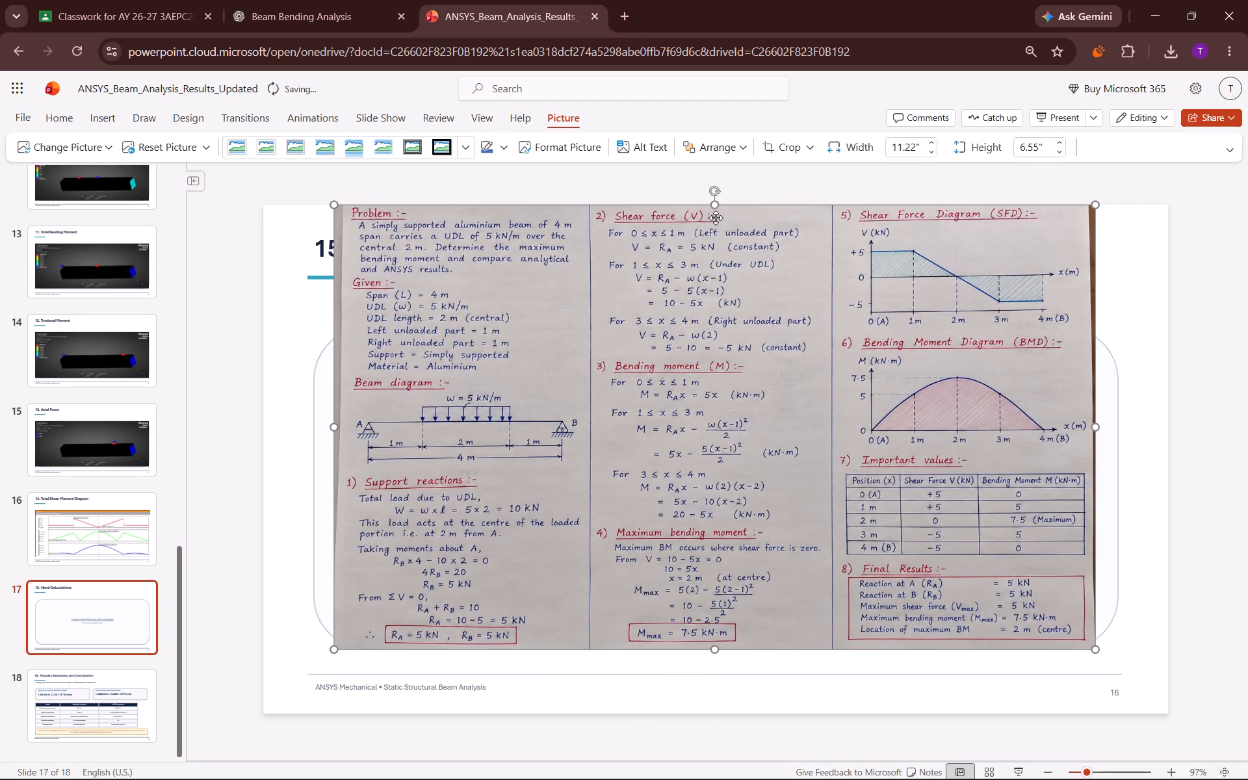
drag(718, 204, 718, 331)
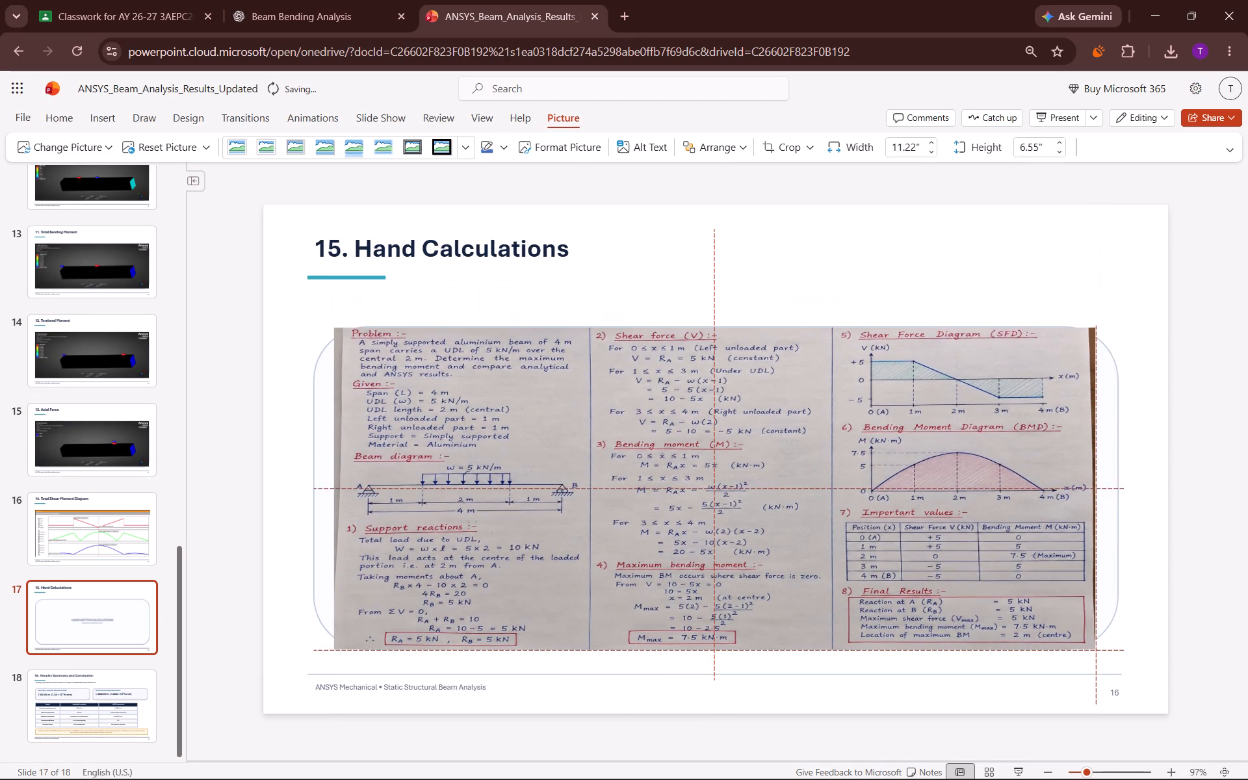
drag(718, 331, 718, 328)
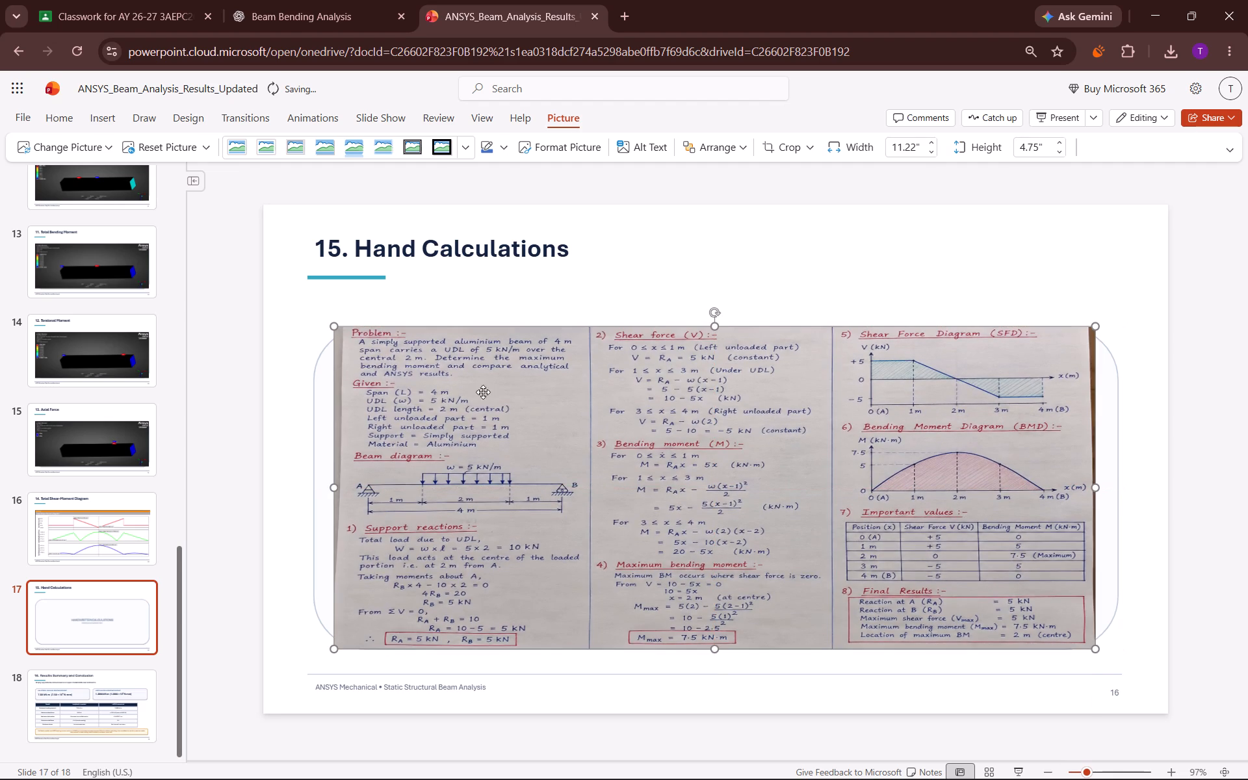
drag(334, 489, 317, 488)
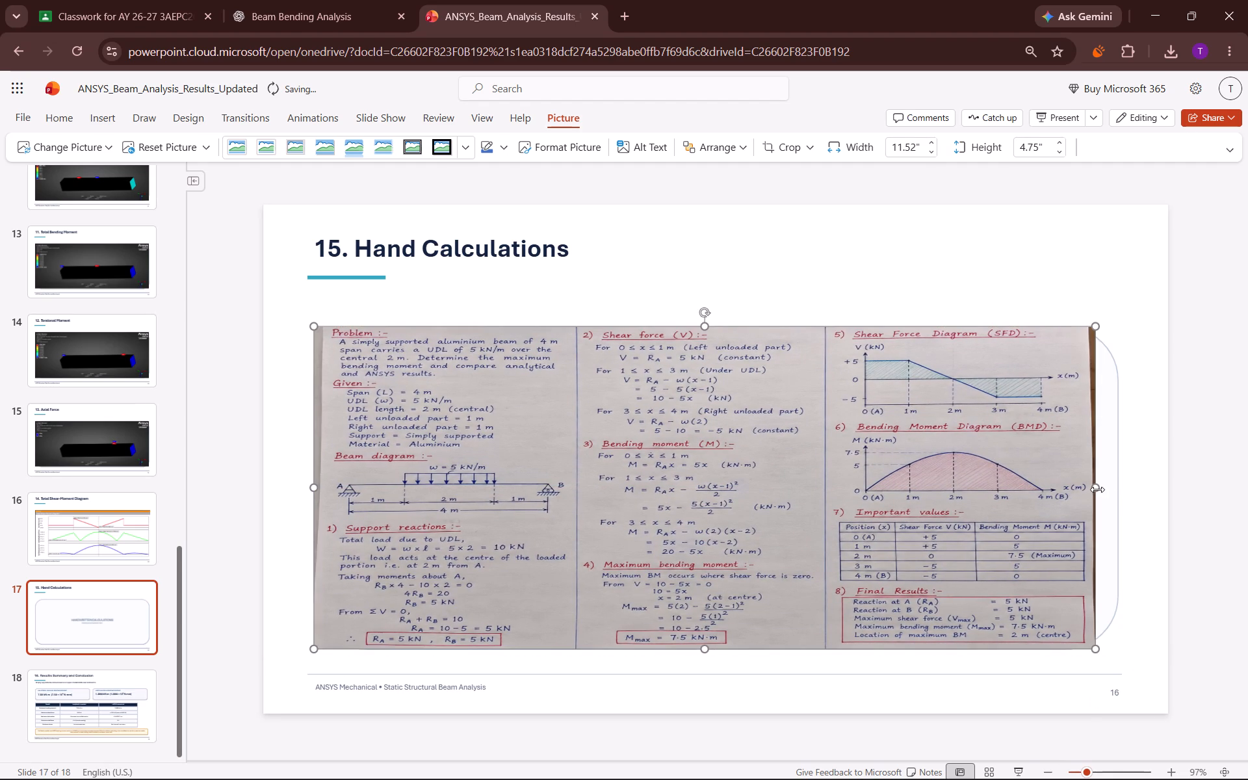
drag(1097, 489, 1117, 494)
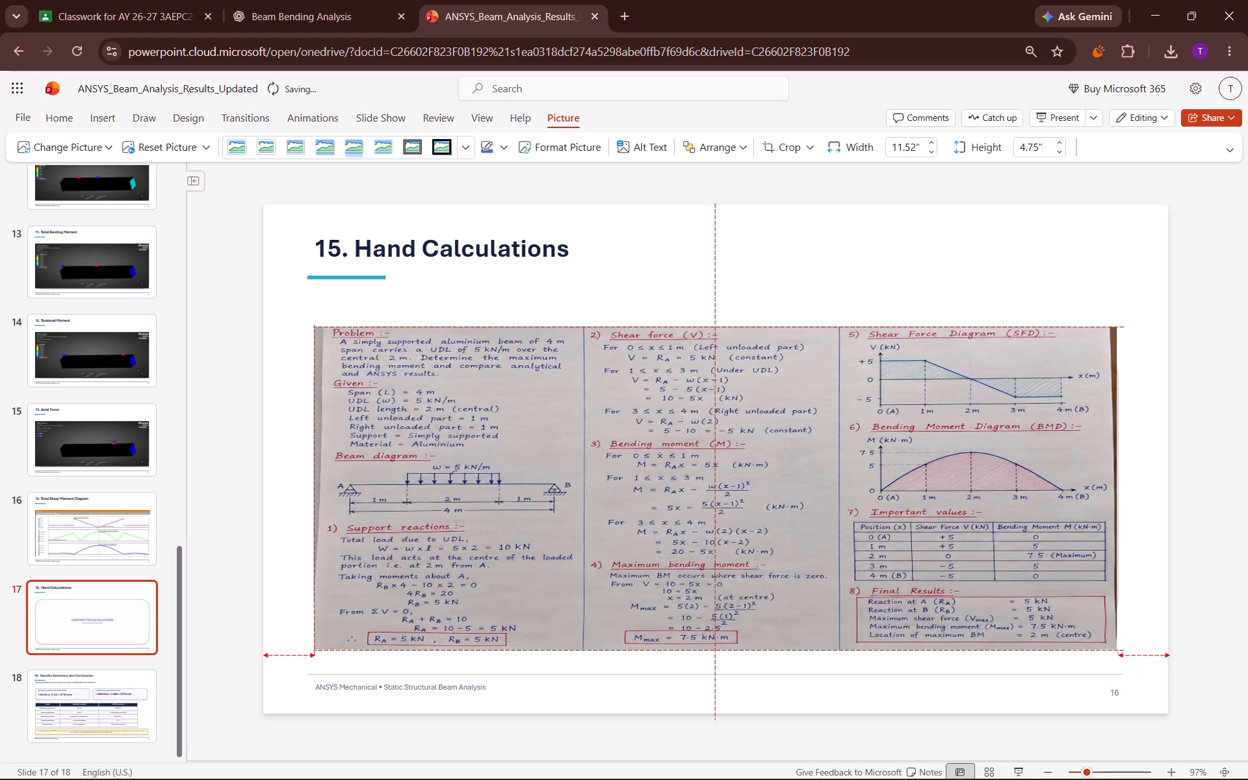
drag(1117, 494, 1120, 495)
click(1138, 458)
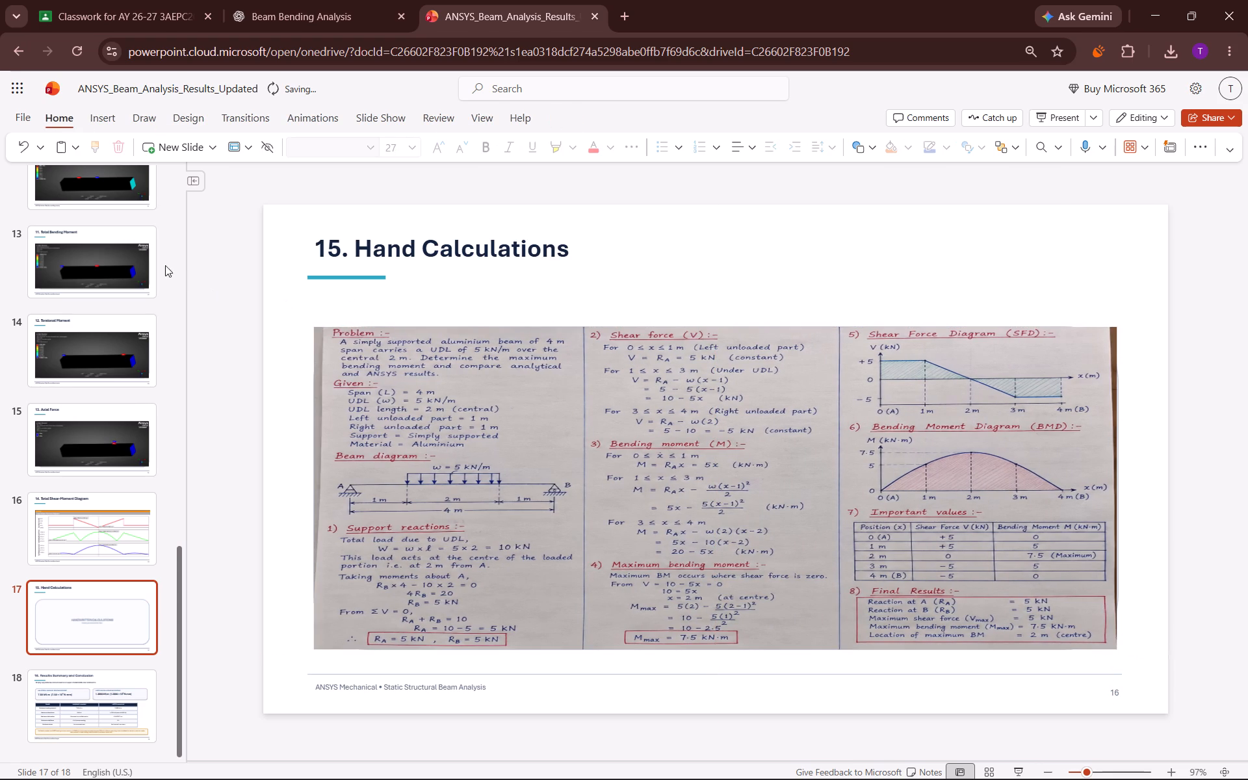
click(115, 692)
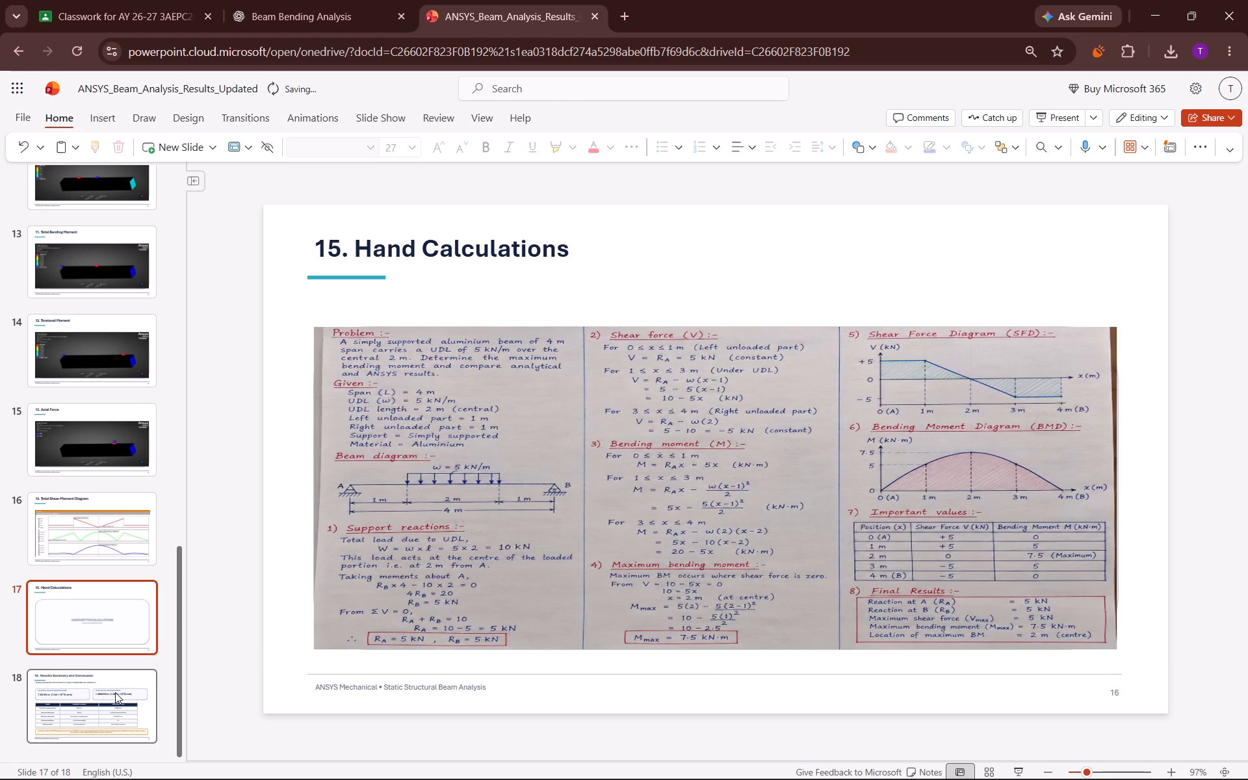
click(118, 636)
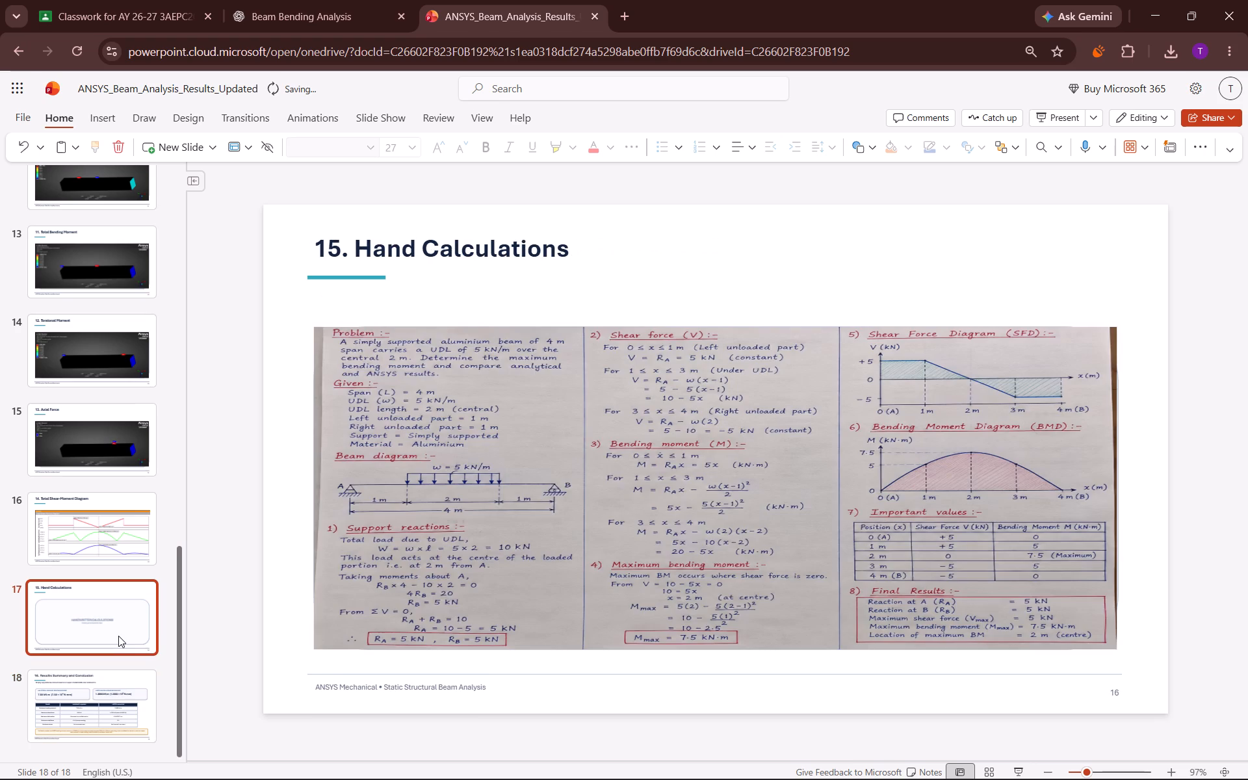
Download a copy of the presentation to the device.
click(25, 107)
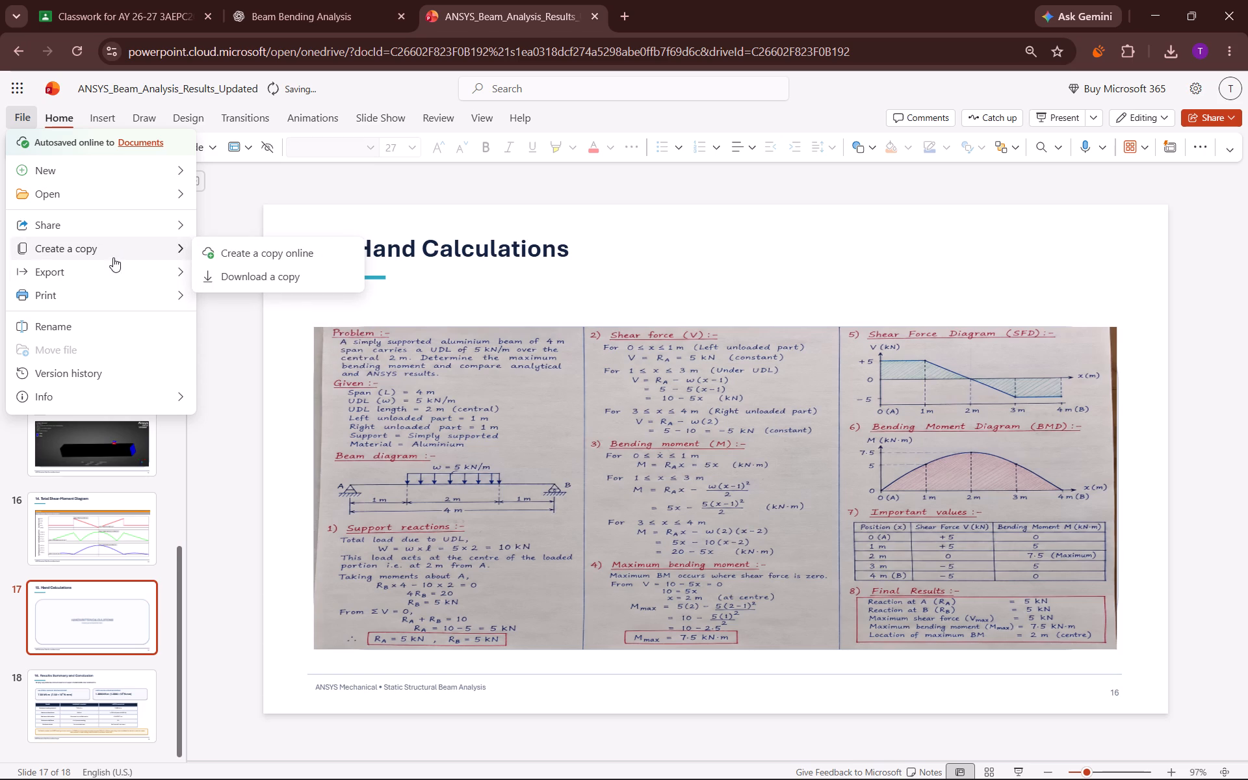
click(222, 272)
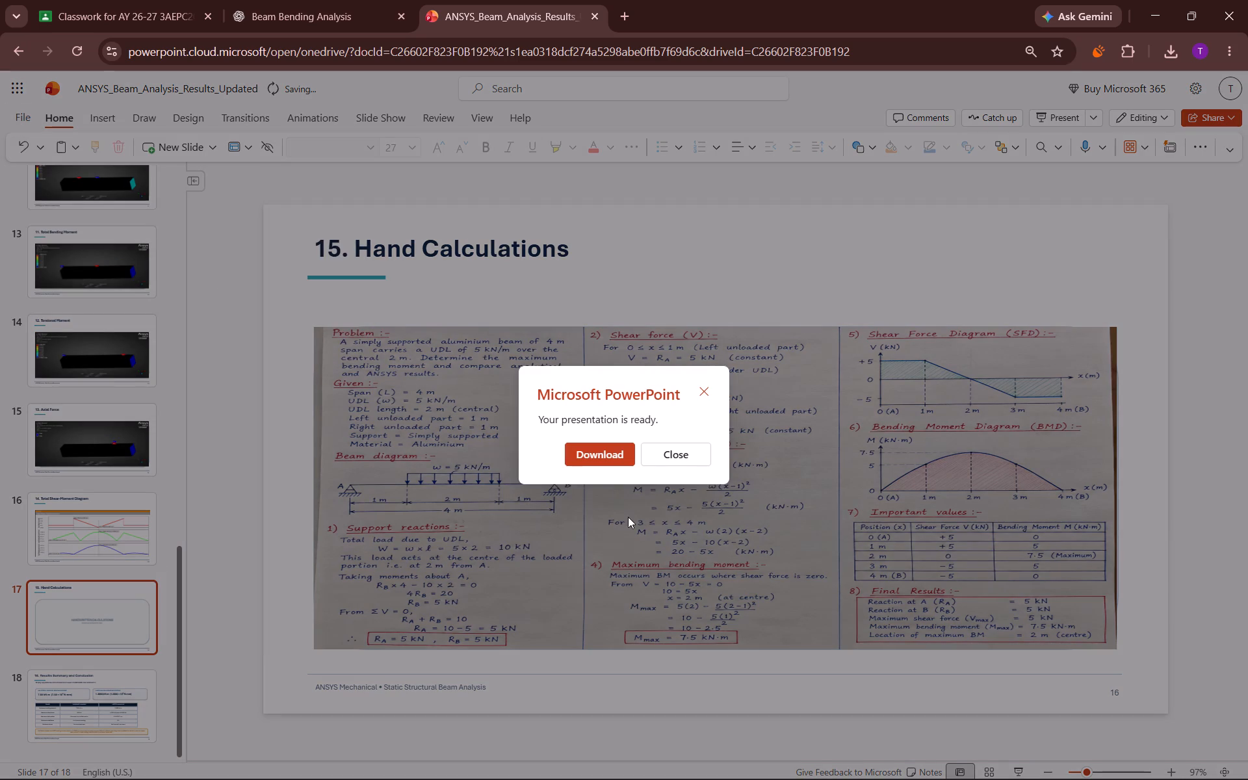
click(606, 458)
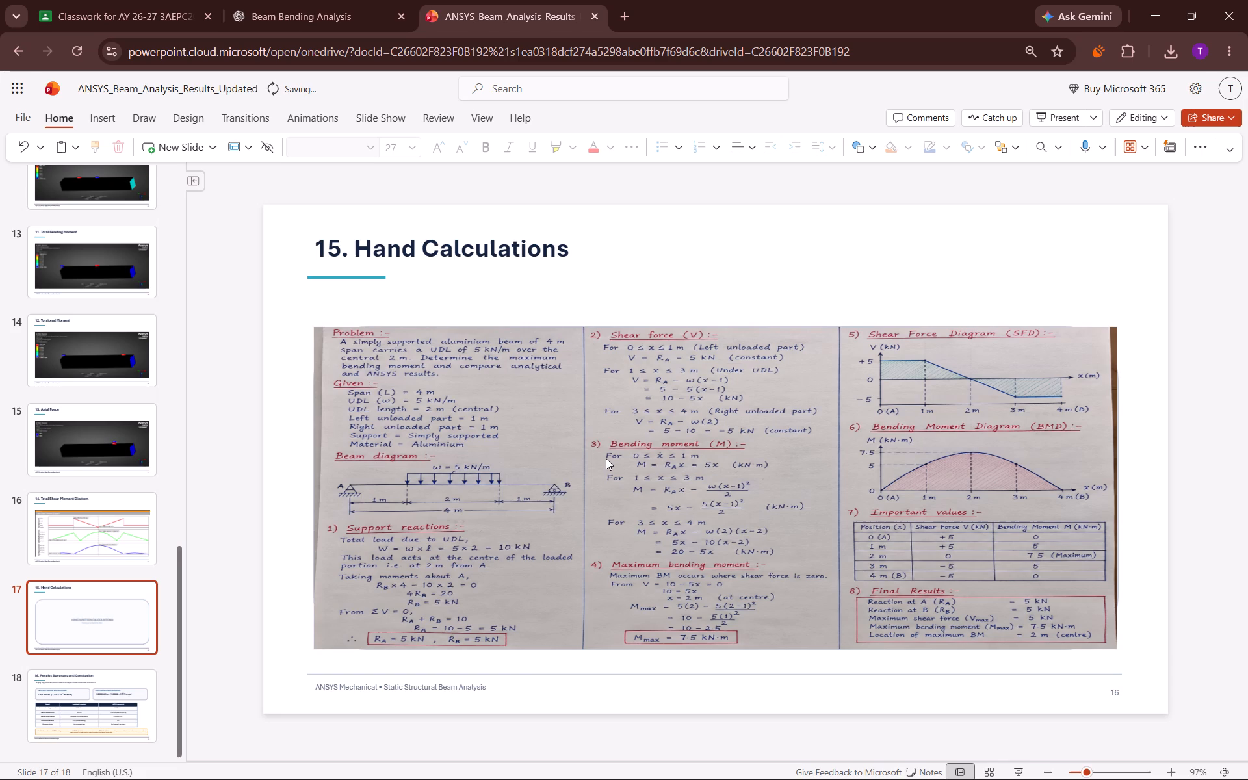
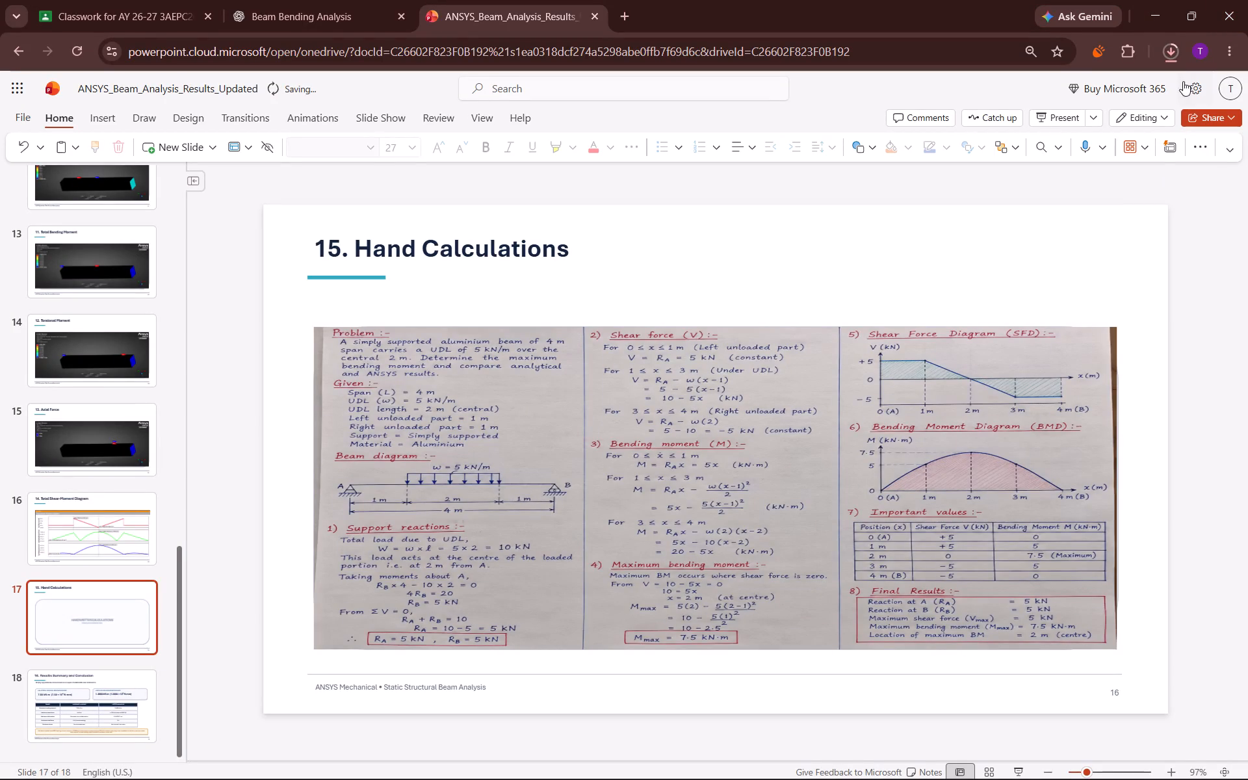
Open the browser's recent download history to check the progress of the presentation copy's download.
click(1174, 57)
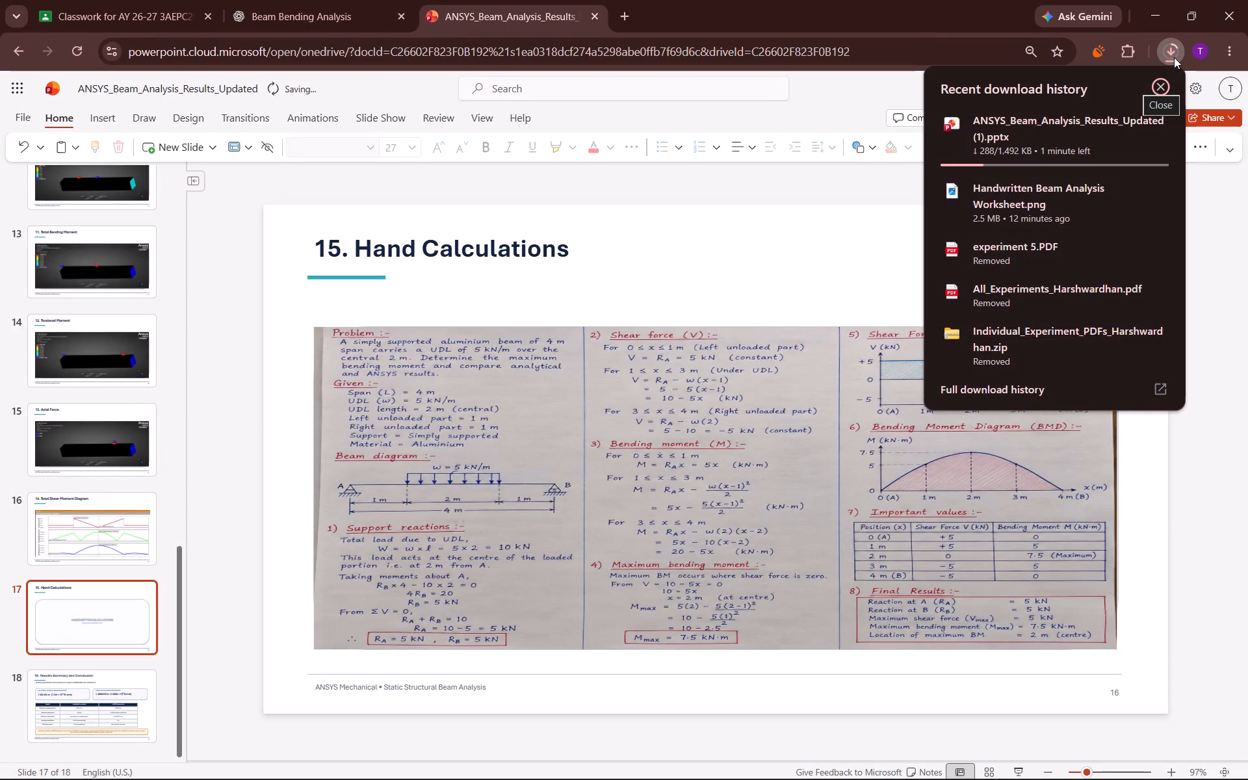
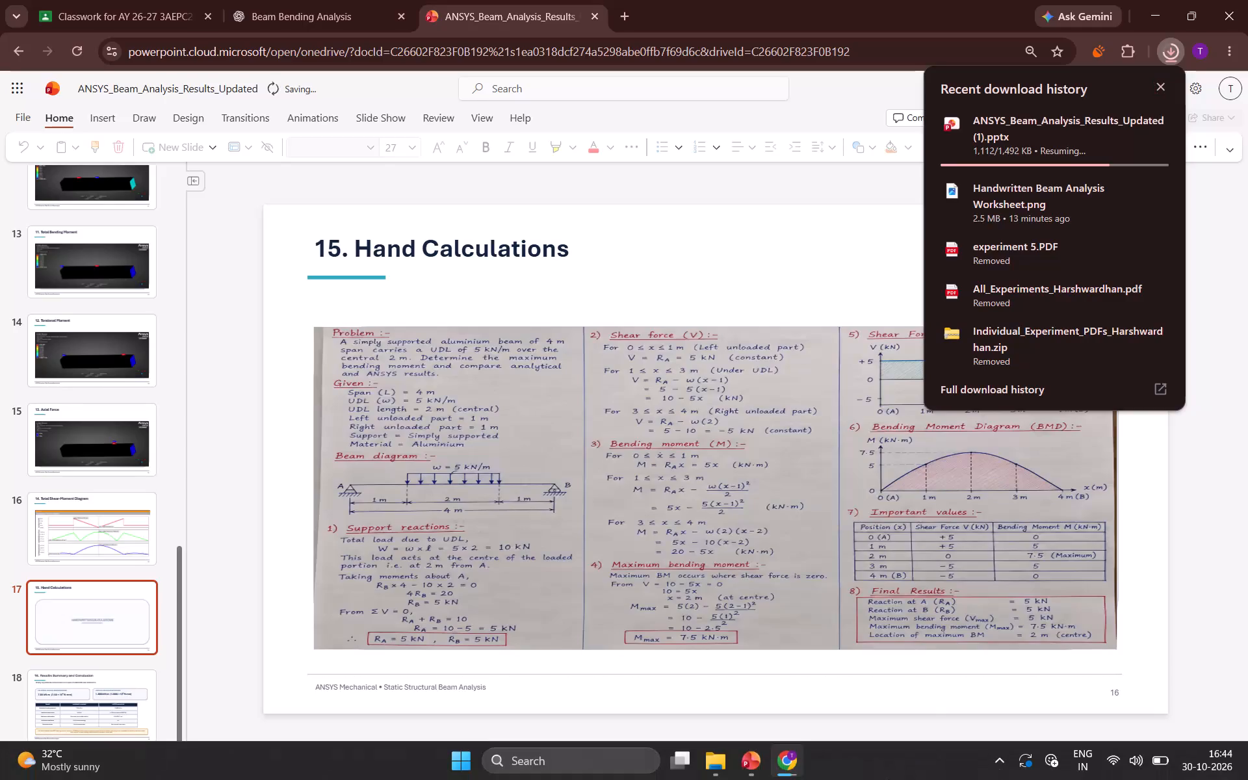
Switch to File Explorer and look through the SolidWorks files in the solidwork folder's my work S subfolder.
click(718, 759)
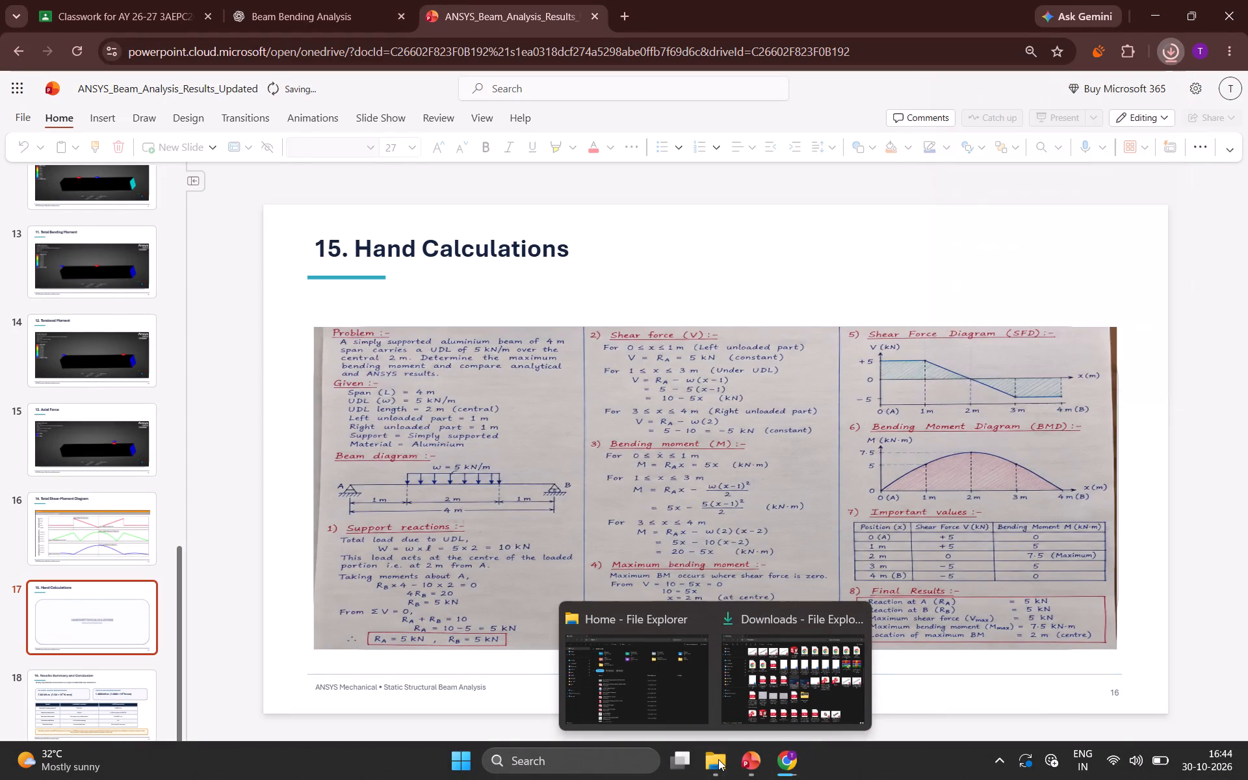
click(756, 703)
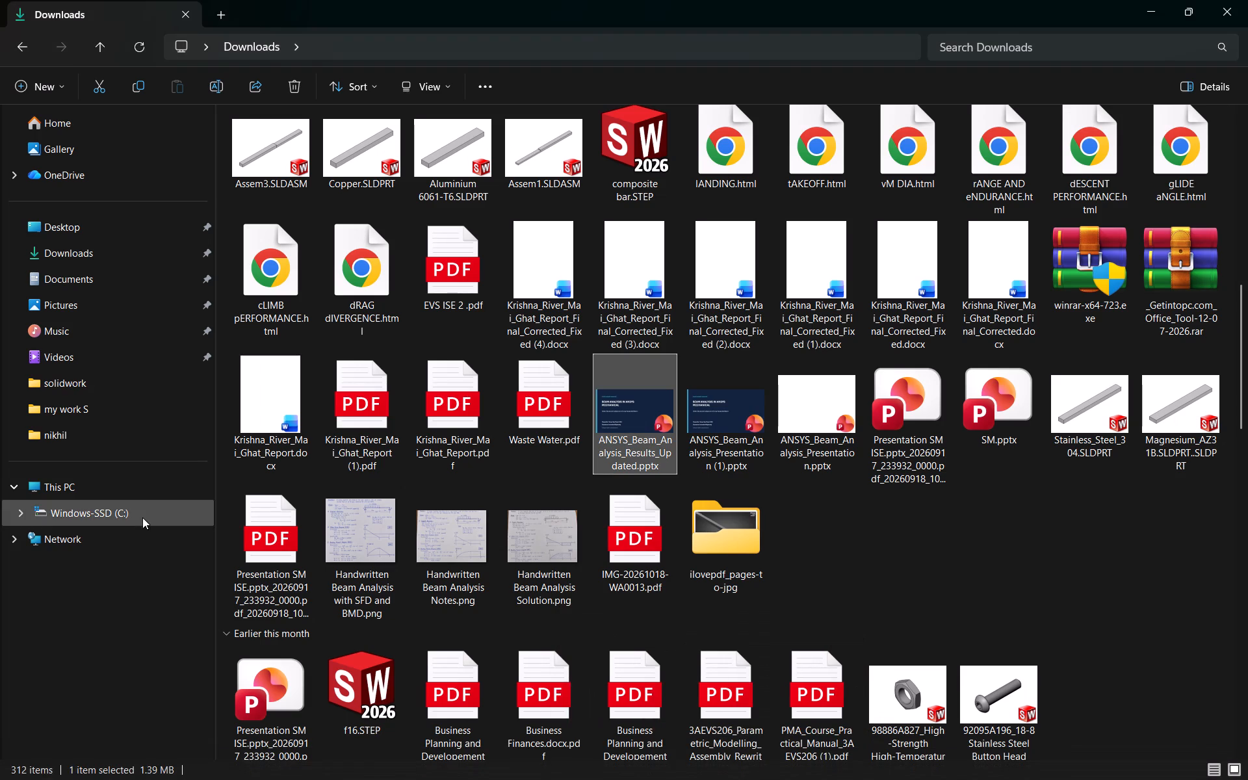
click(69, 377)
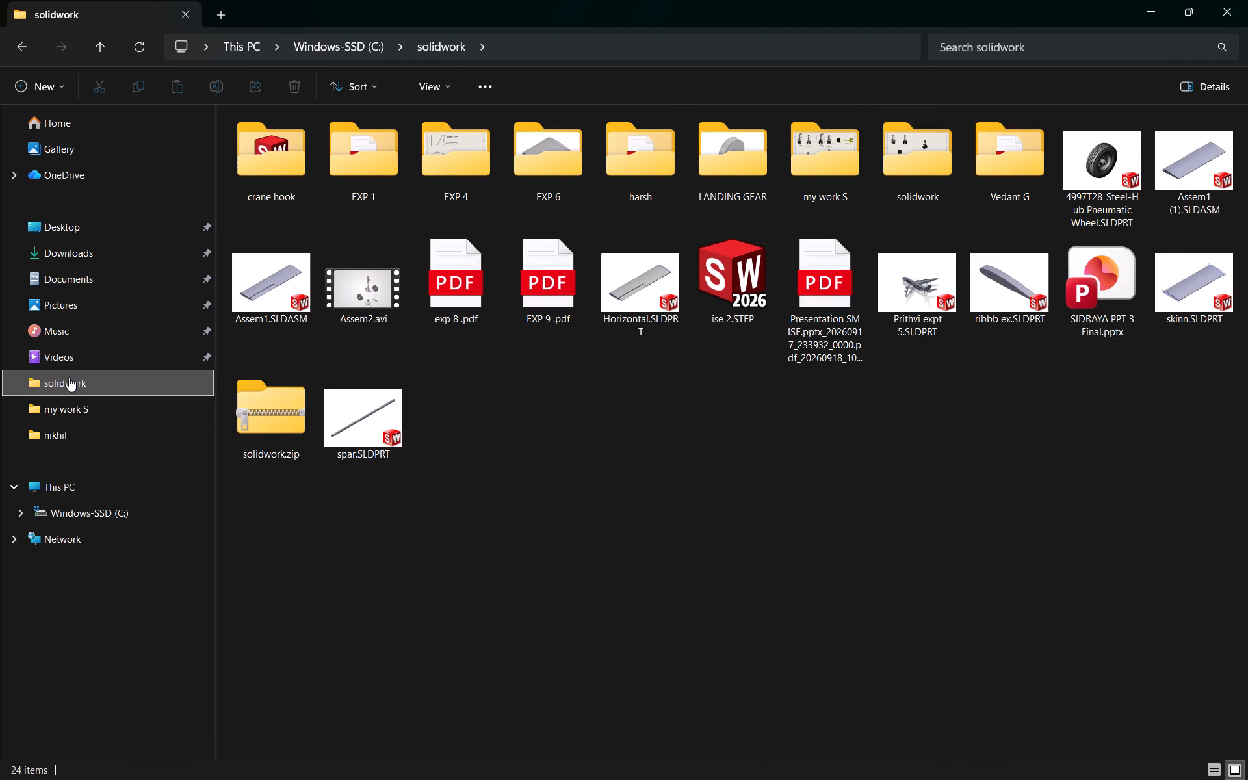
double_click(848, 155)
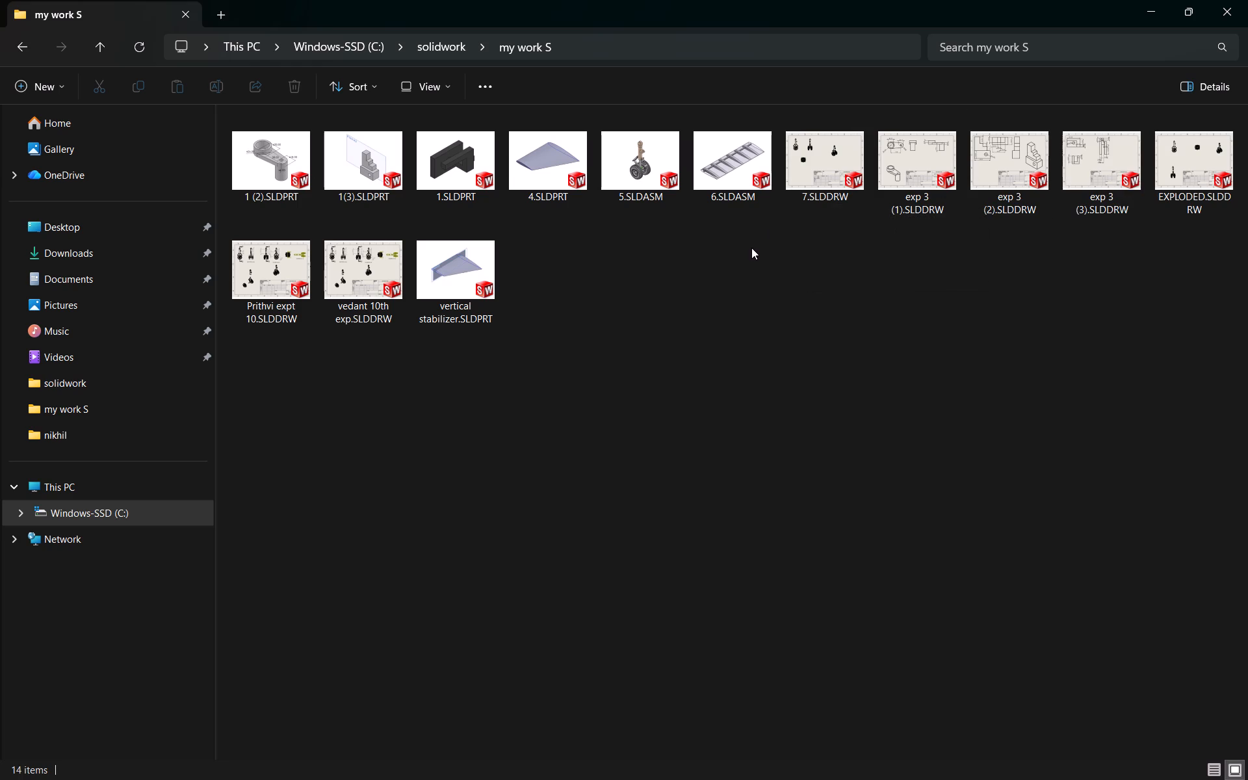
ctrl+scroll(772, 235, up, 11)
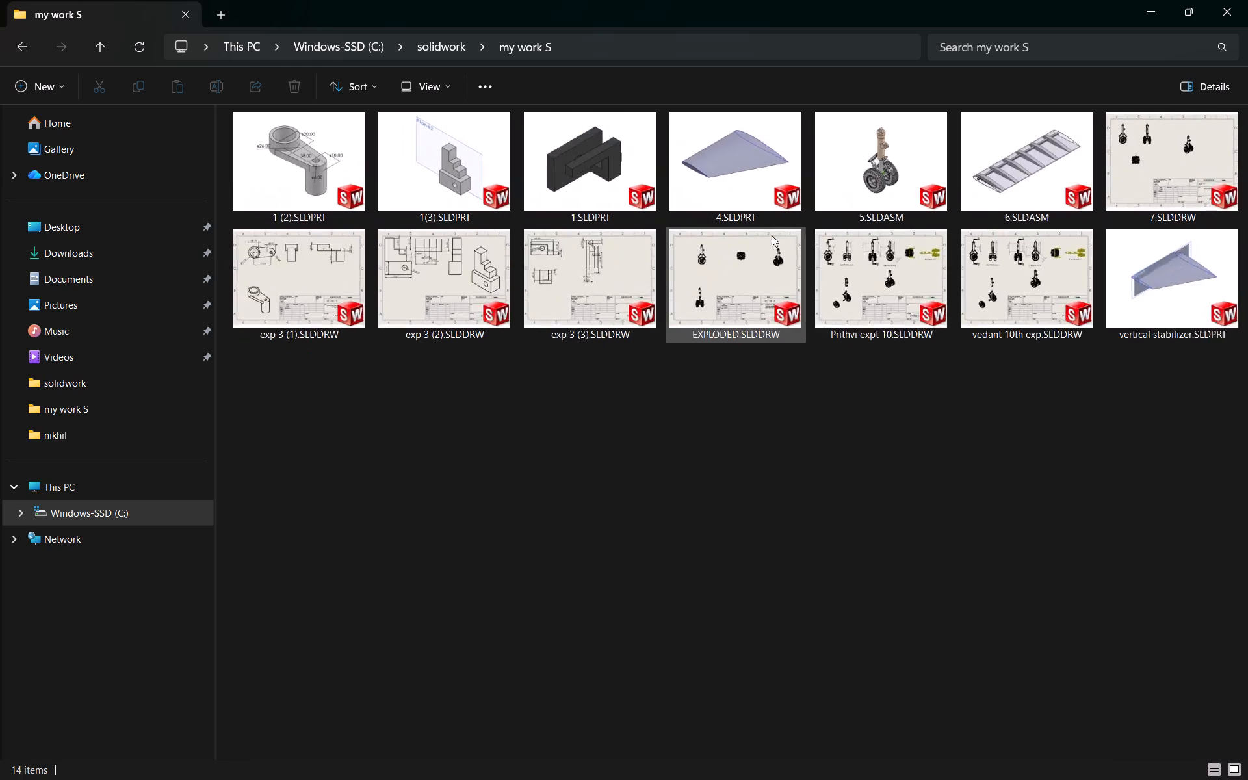
ctrl+scroll(772, 235, up, 6)
scroll(772, 235, up, 8)
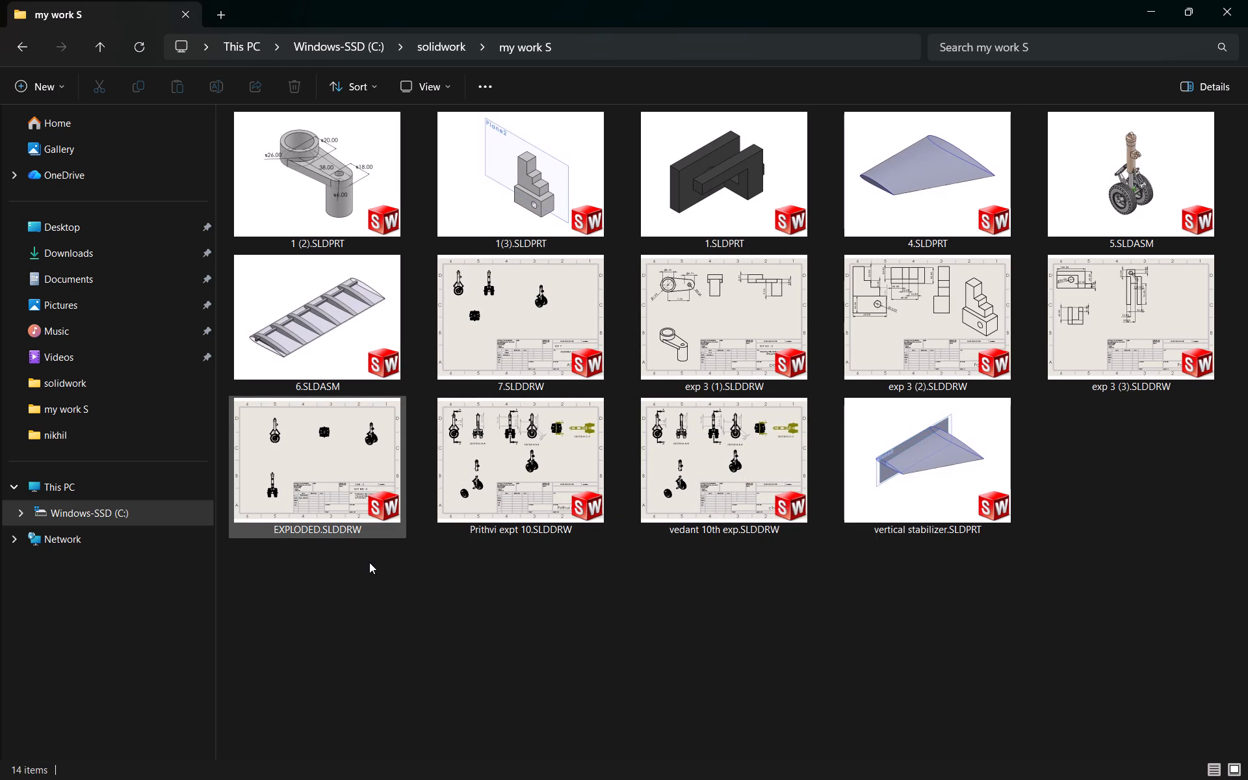
click(433, 38)
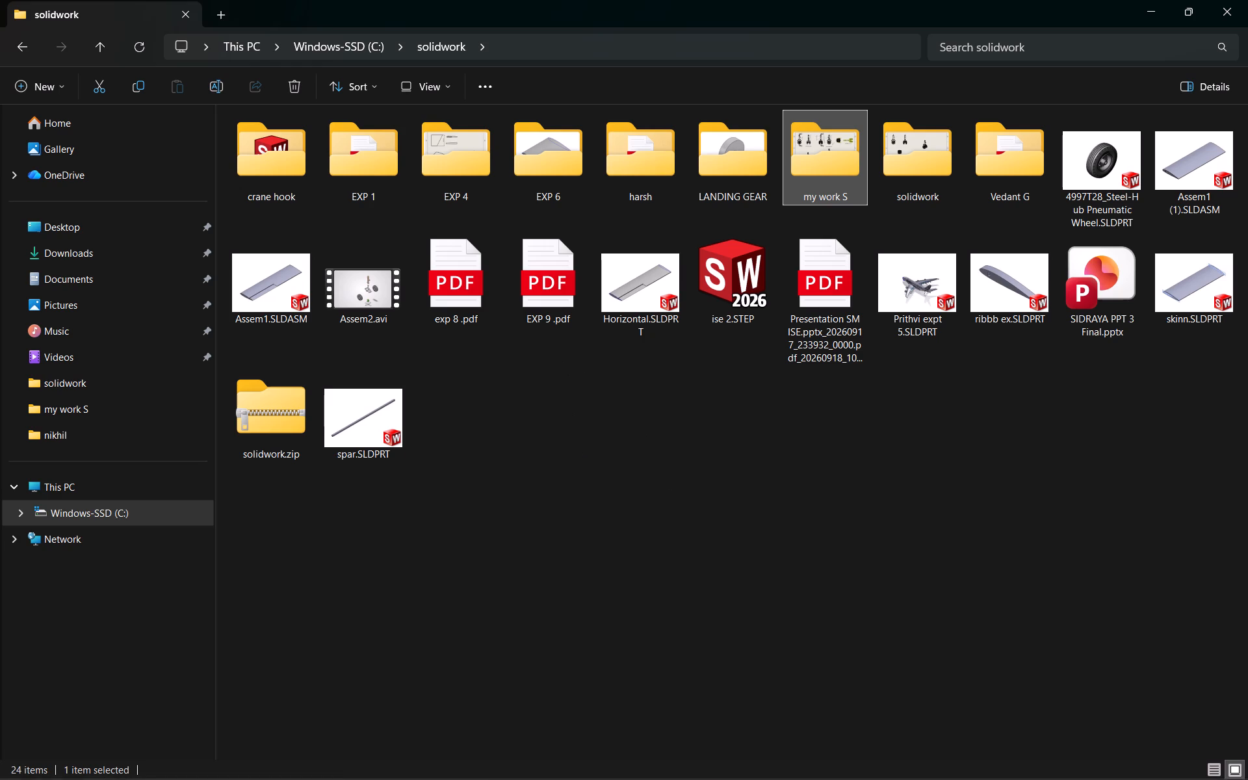
Return to Chrome and try to open the downloaded ANSYS_Beam_Analysis_Results_Updated (1).pptx in desktop PowerPoint.
click(779, 755)
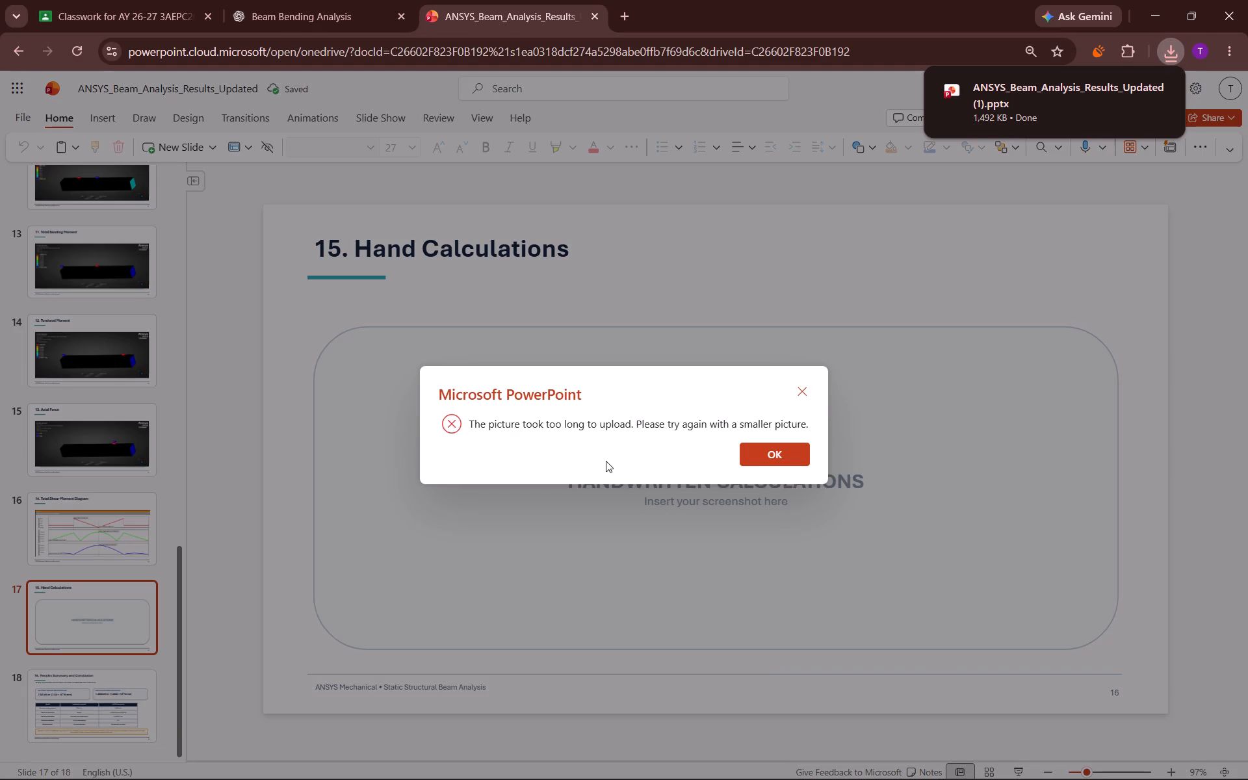
click(760, 452)
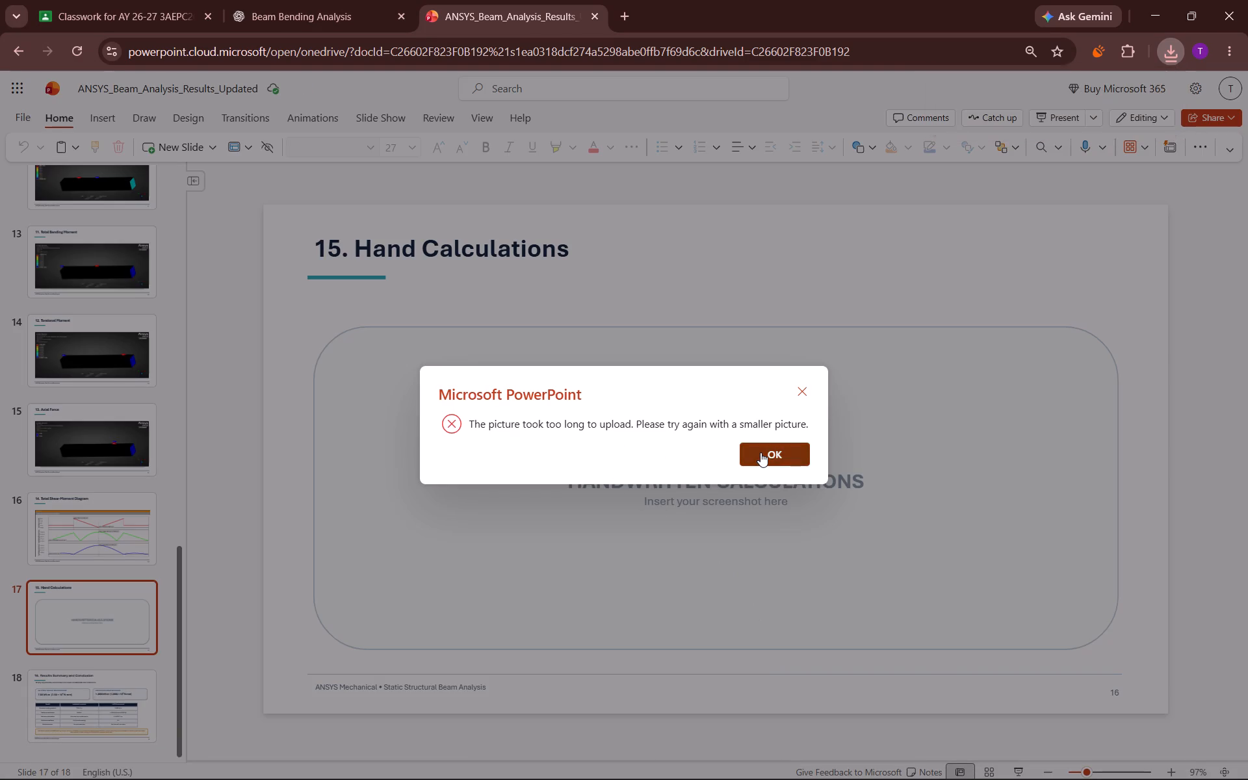
click(1172, 55)
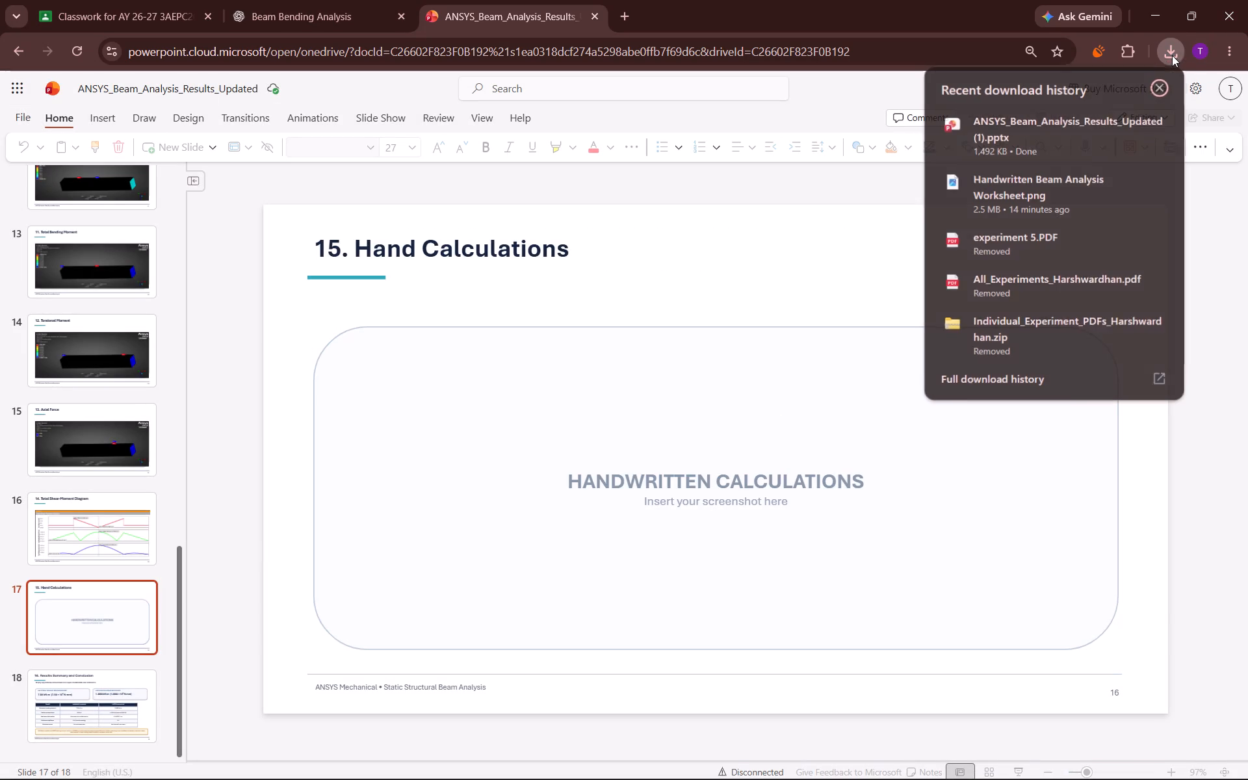
double_click(1073, 146)
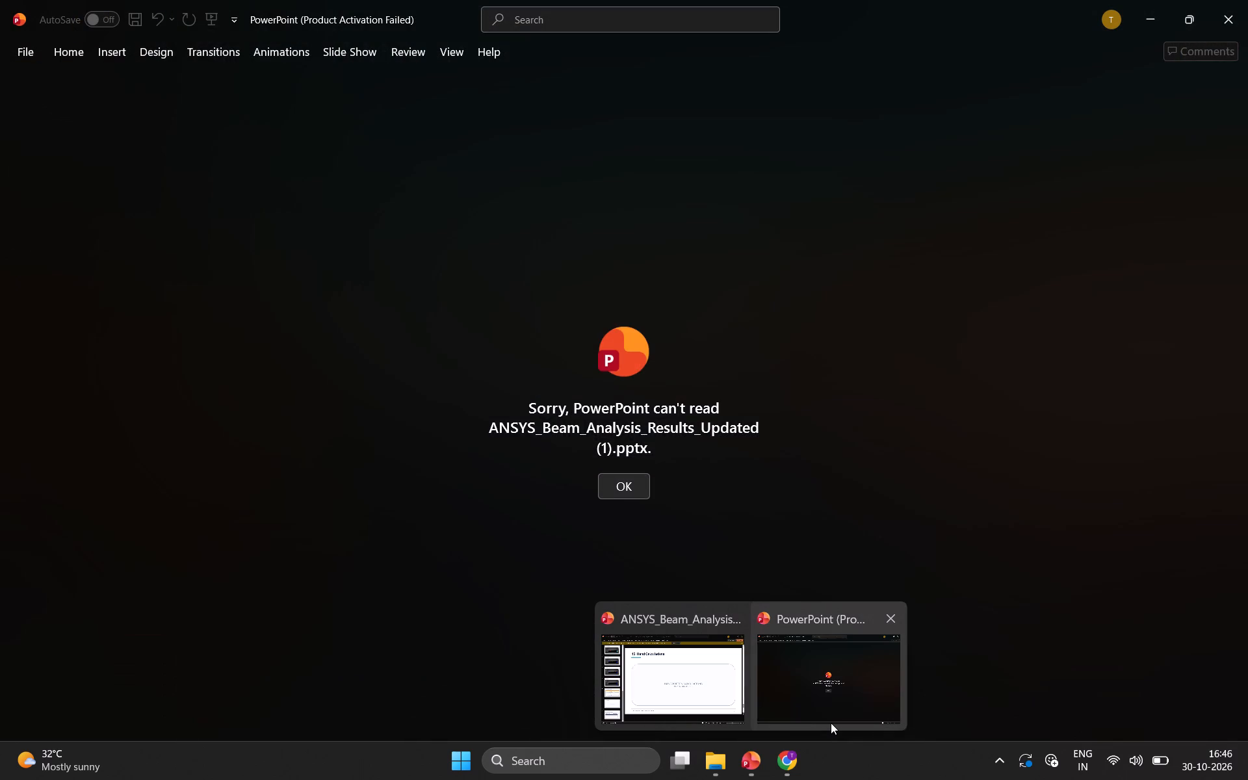
click(831, 723)
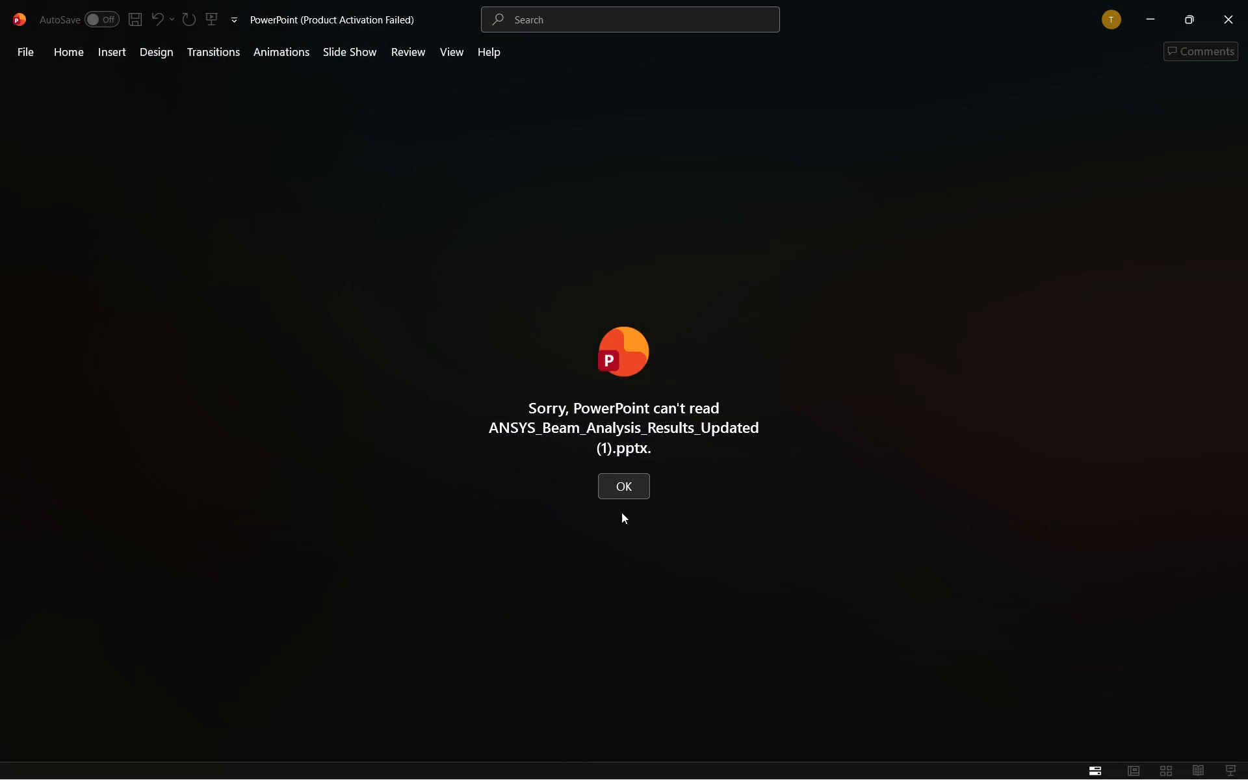
click(621, 491)
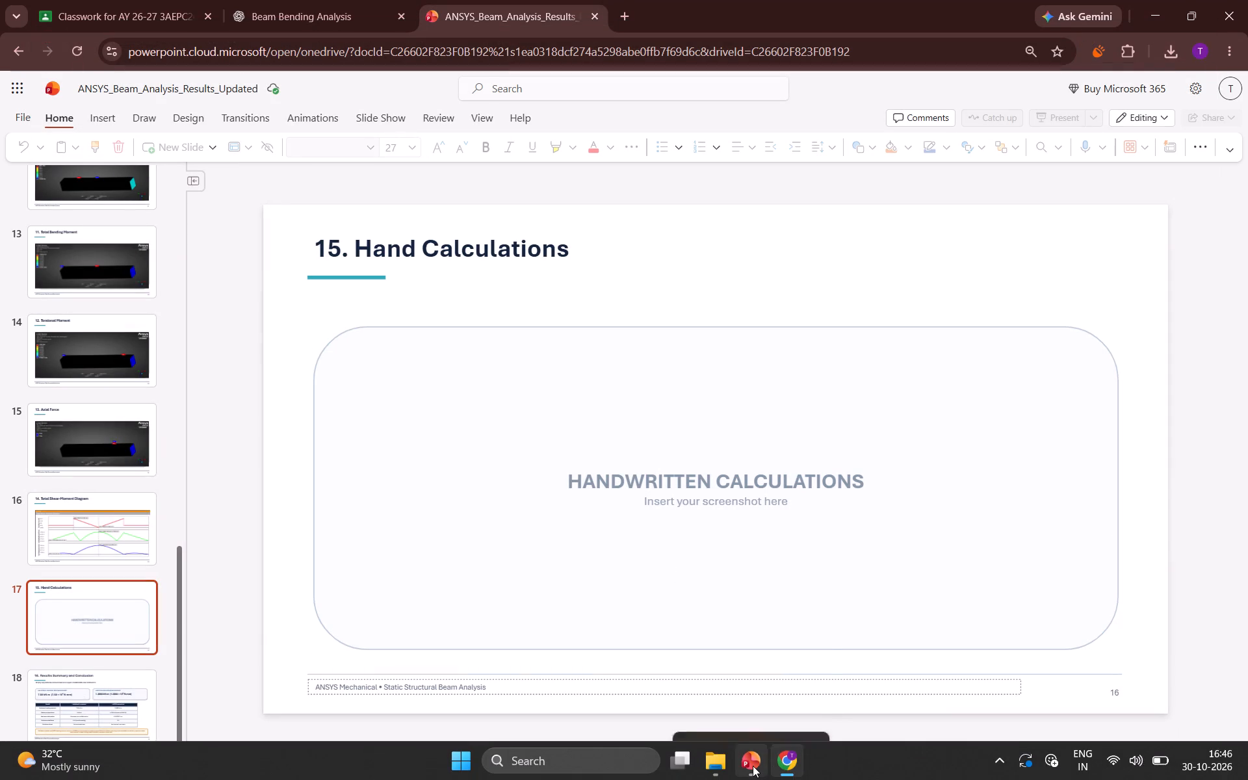
Insert the Handwritten Beam Analysis Worksheet picture from the device's Downloads folder onto the Hand Calculations slide.
click(945, 666)
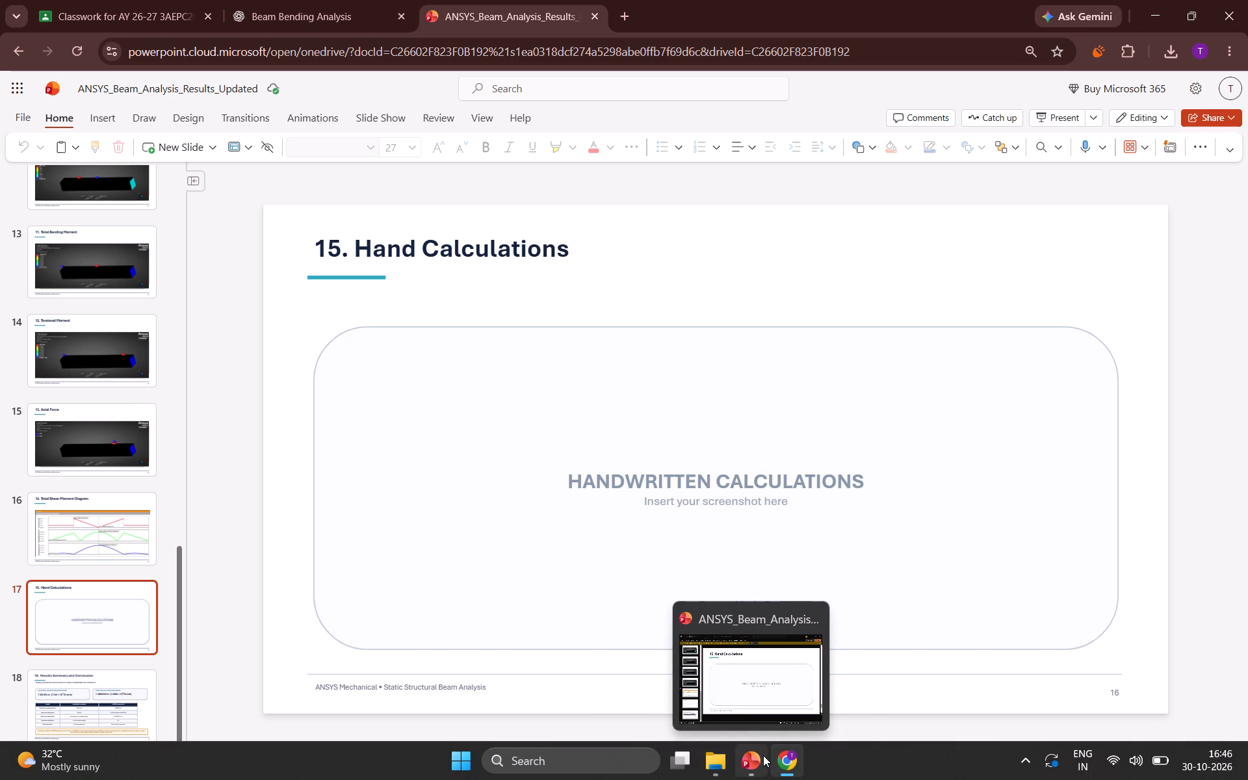
click(727, 536)
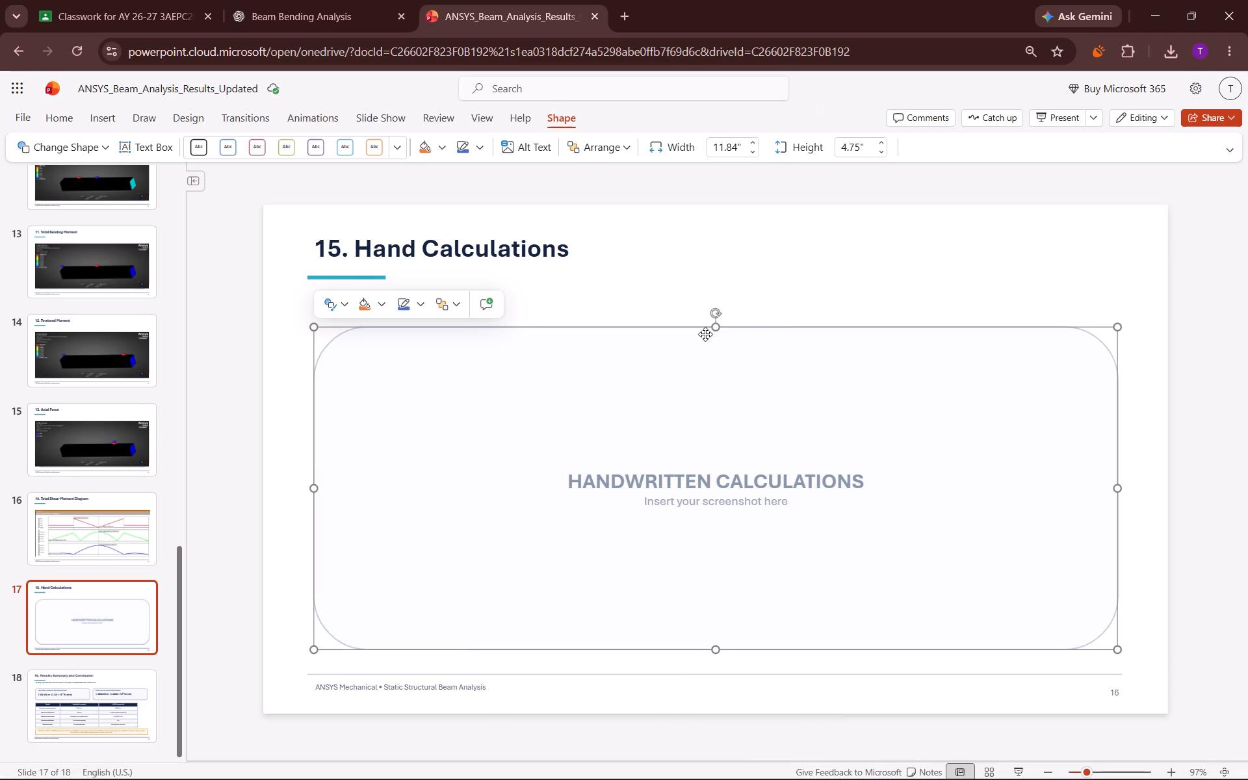
click(665, 309)
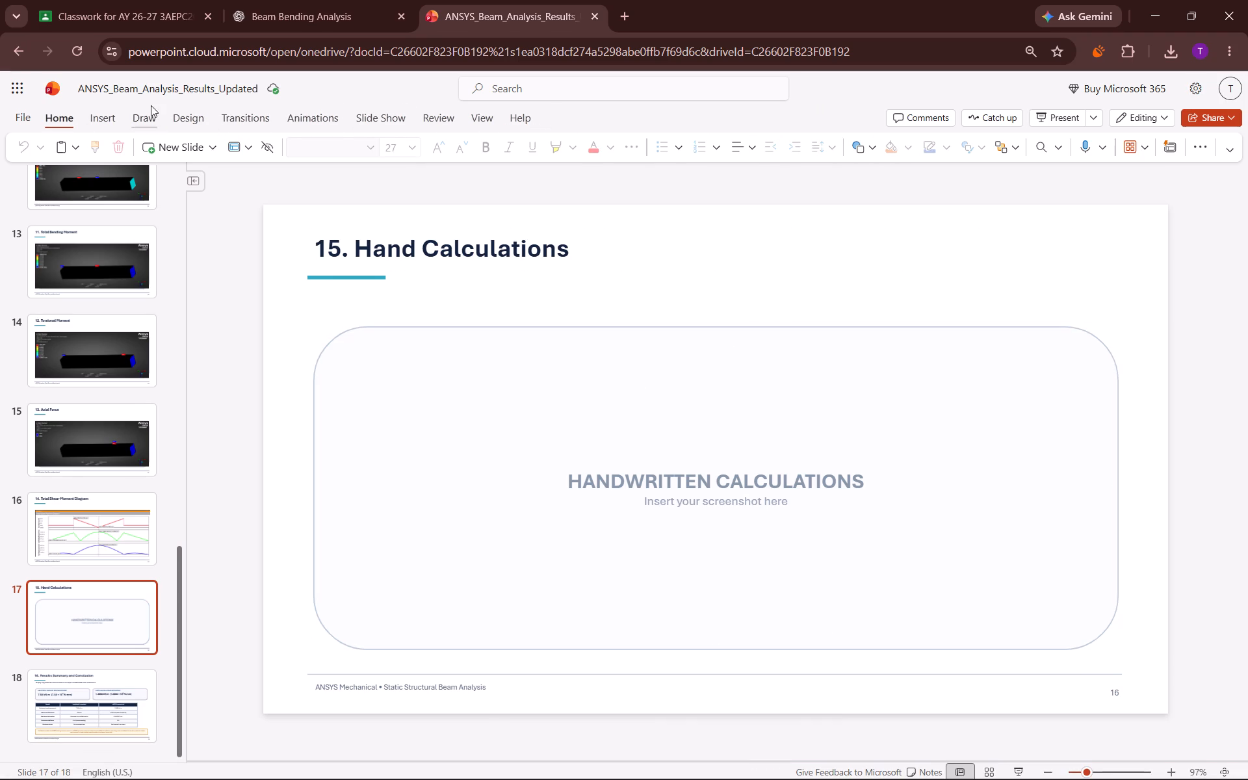
click(99, 118)
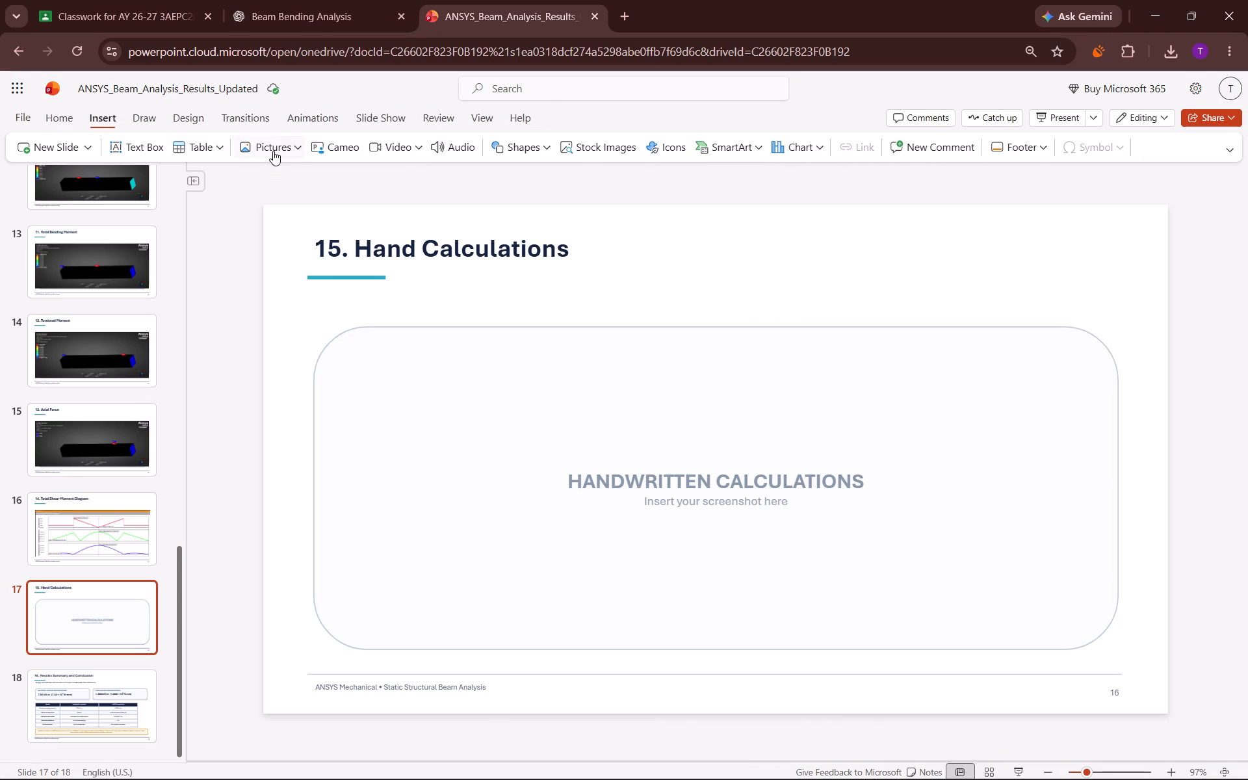
click(273, 151)
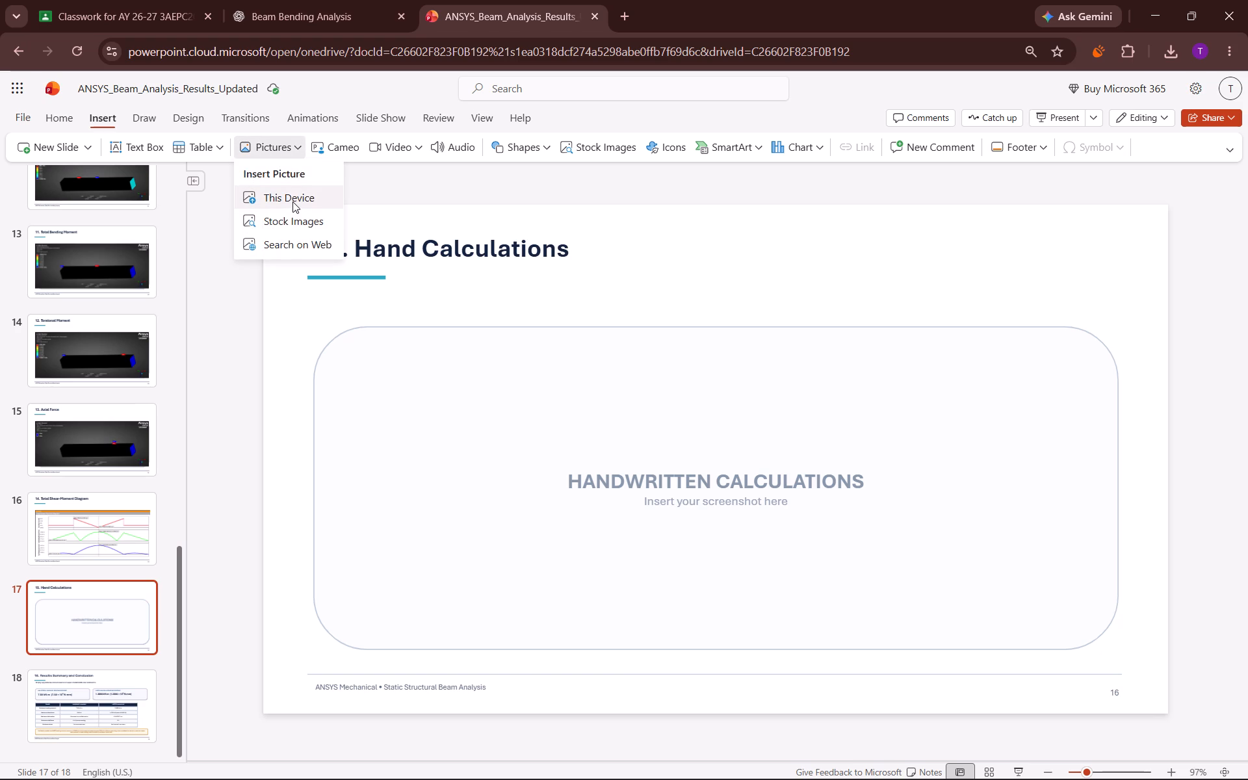
click(292, 201)
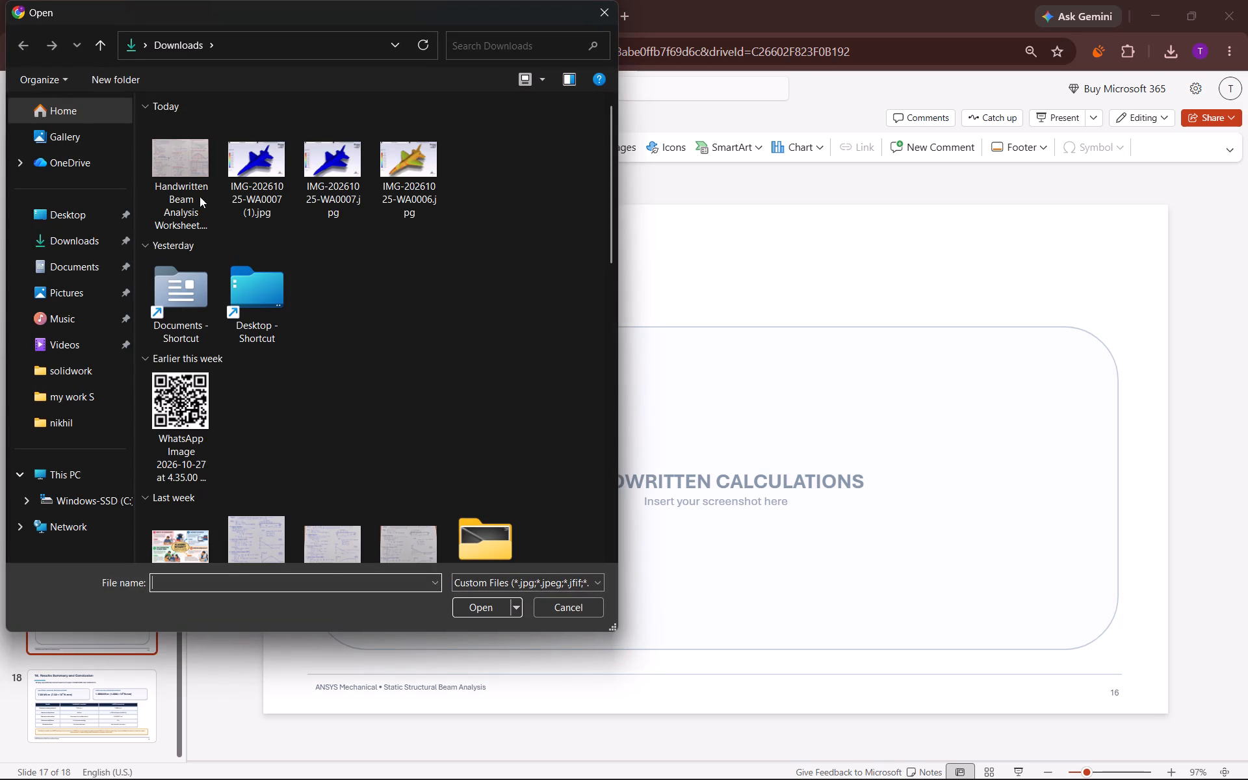
double_click(189, 189)
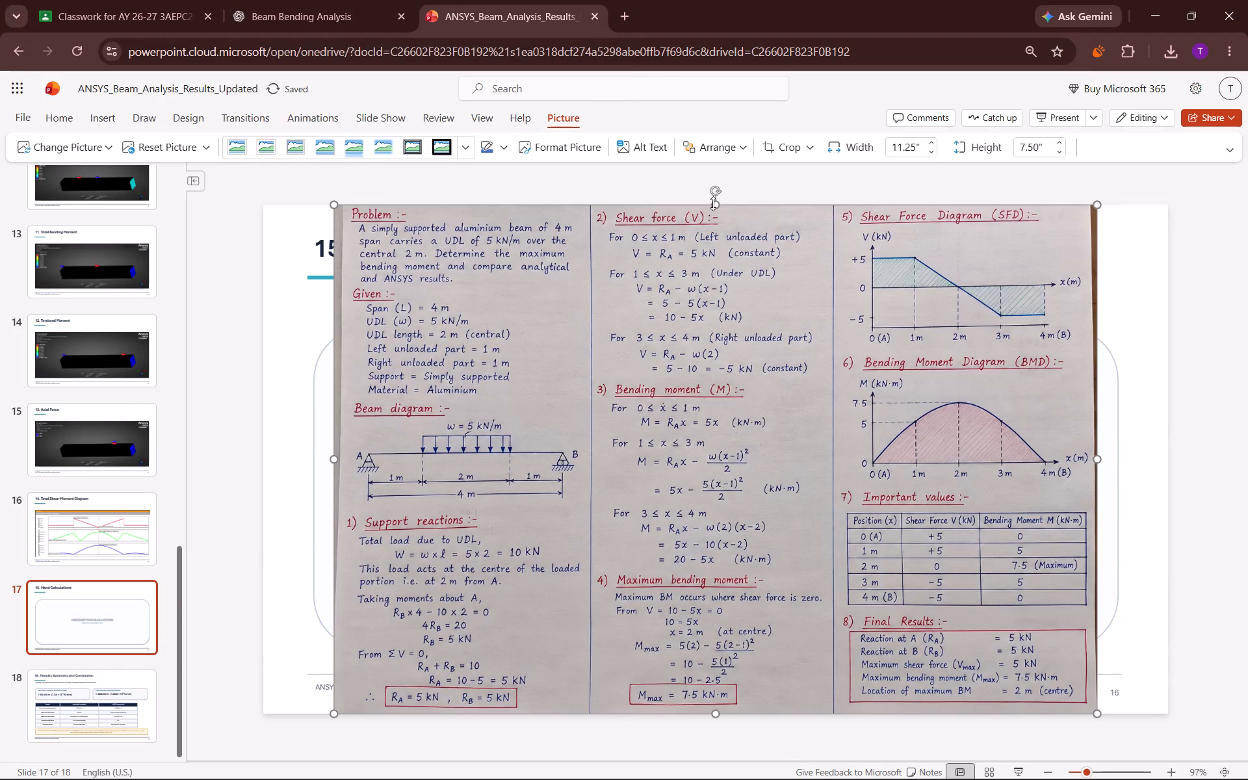
Resize the inserted picture to about 11.83" wide by 4.75" high so it covers the handwritten calculations placeholder.
drag(713, 203, 692, 328)
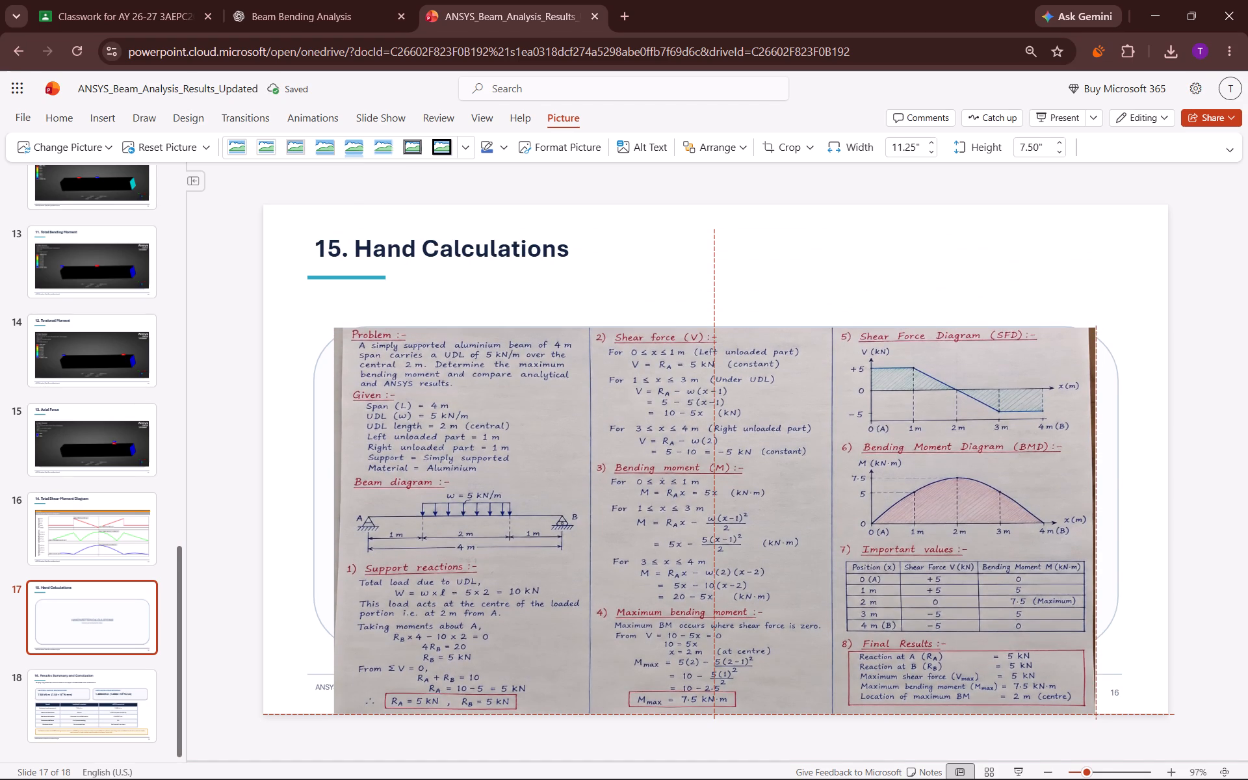
drag(692, 328, 692, 328)
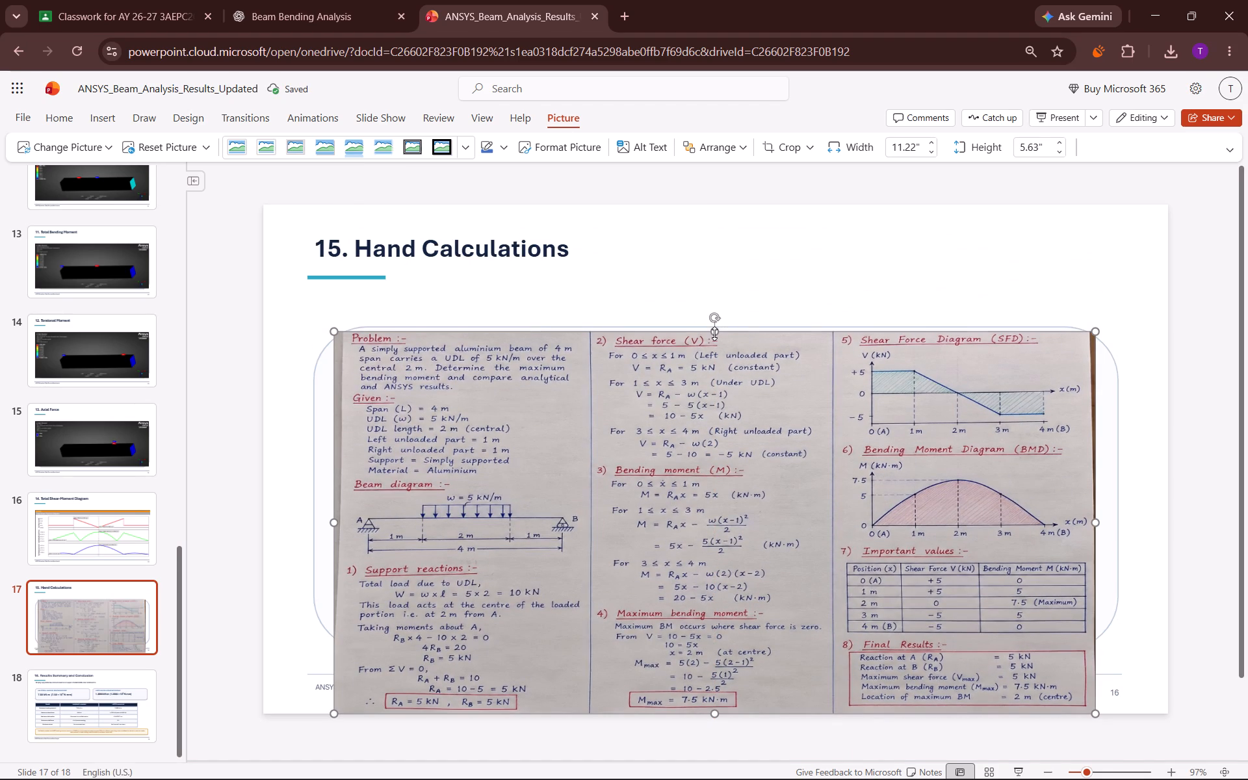
drag(714, 333, 714, 328)
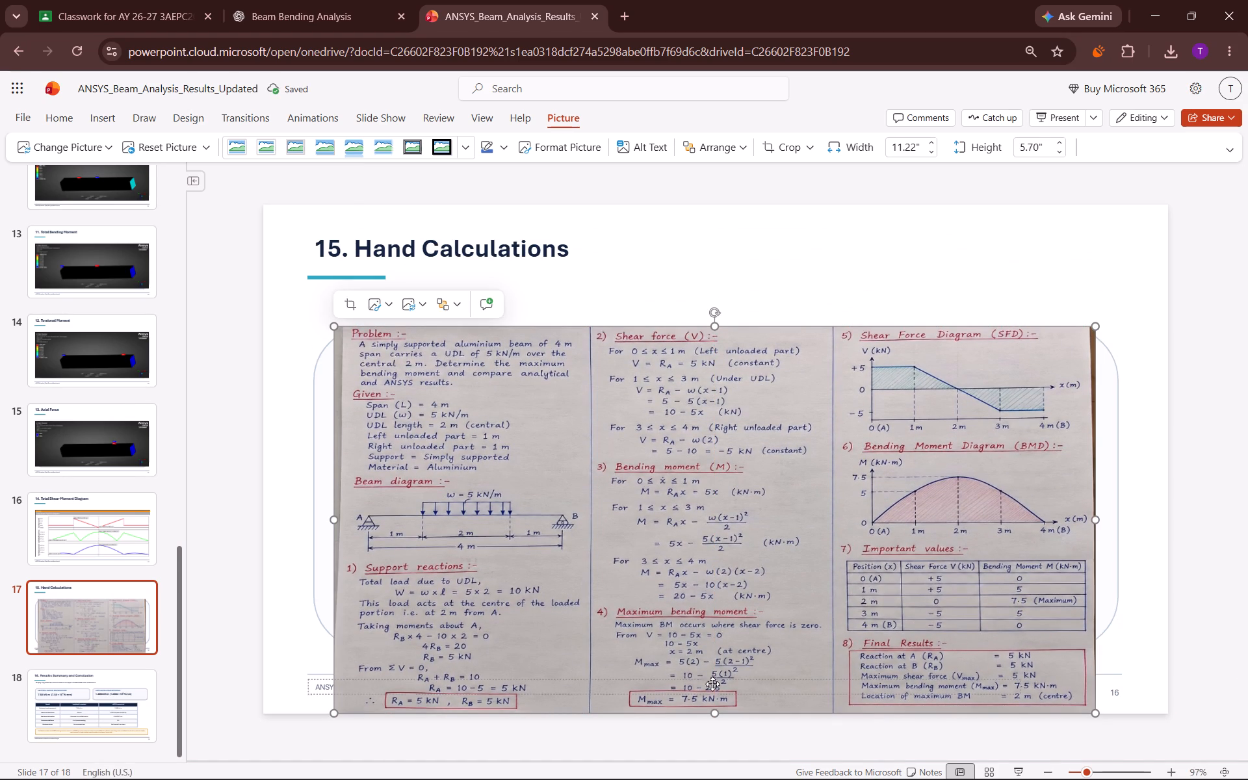
drag(714, 716, 695, 660)
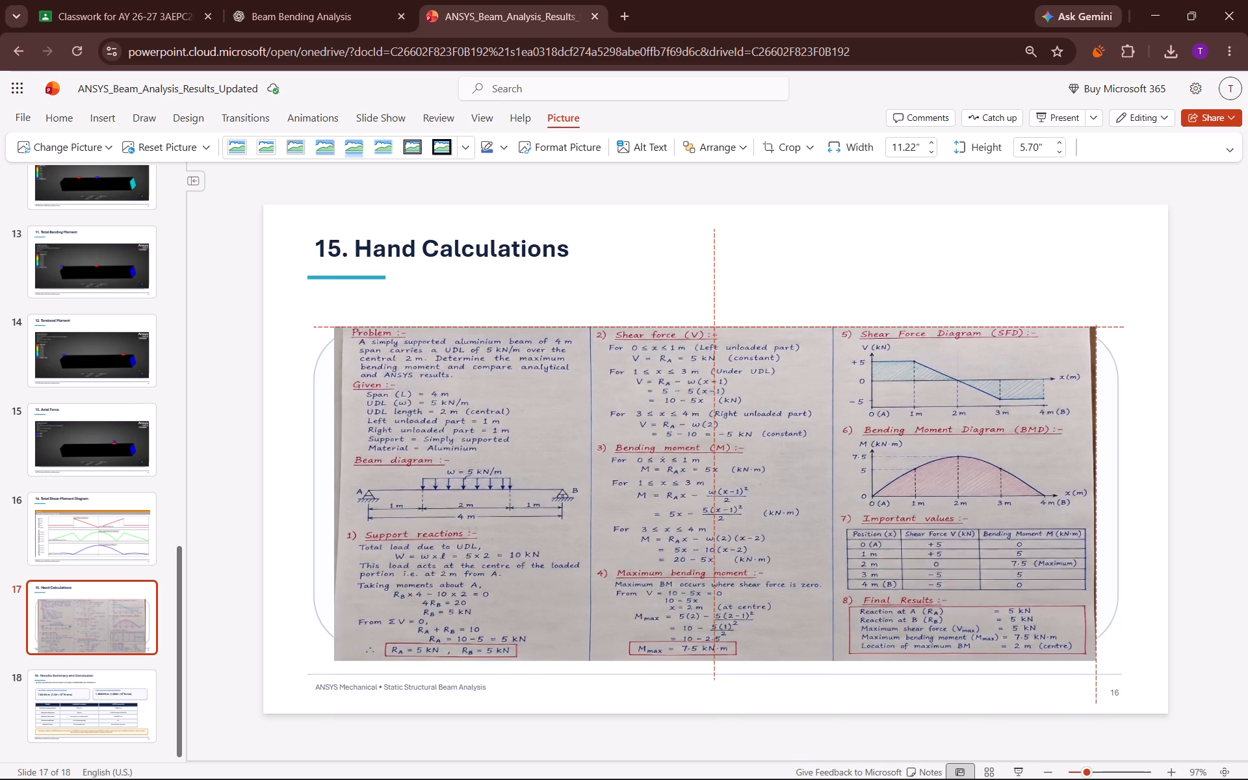
drag(695, 660, 684, 647)
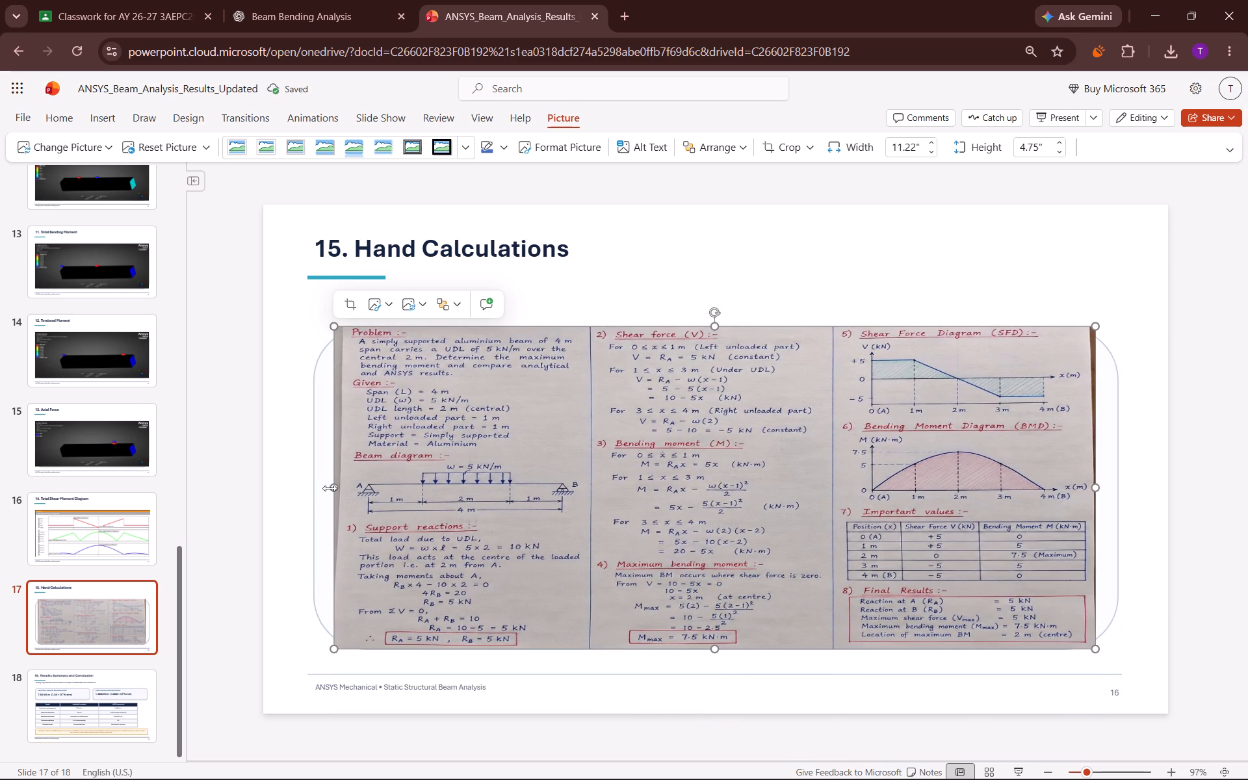
drag(334, 488, 327, 488)
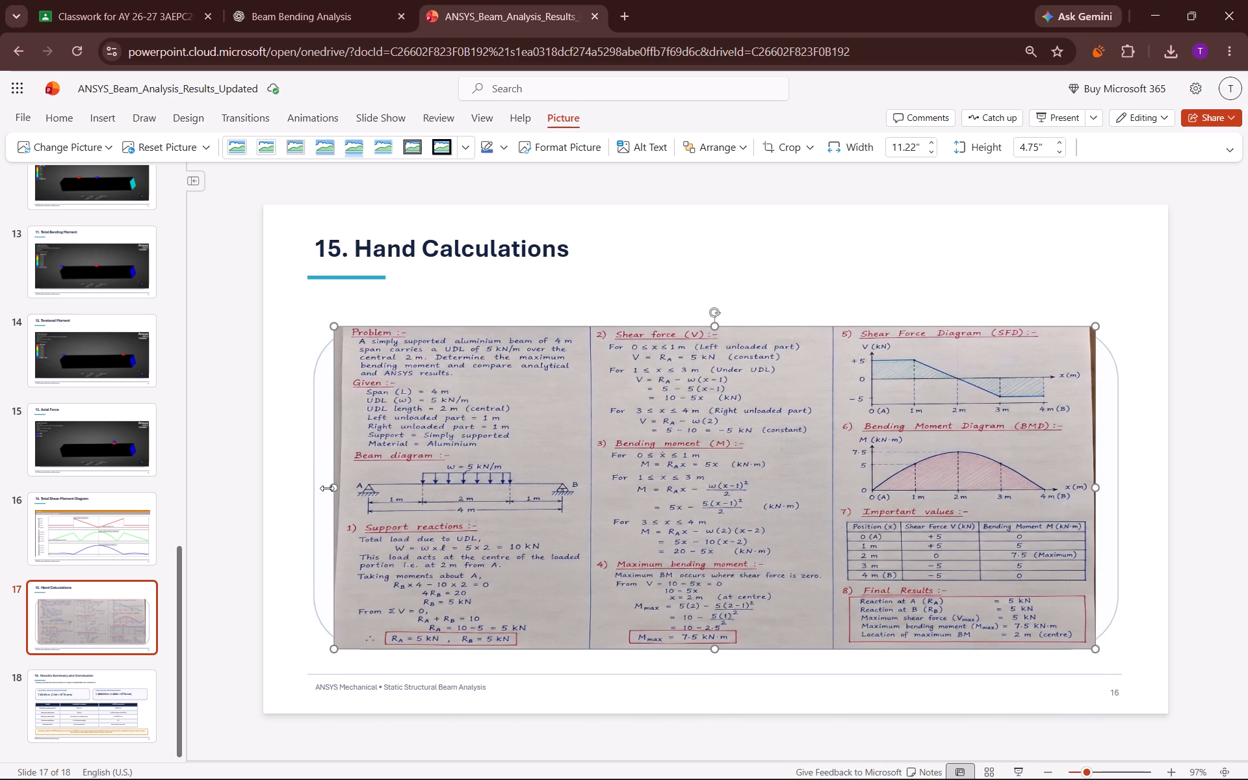
drag(327, 488, 317, 486)
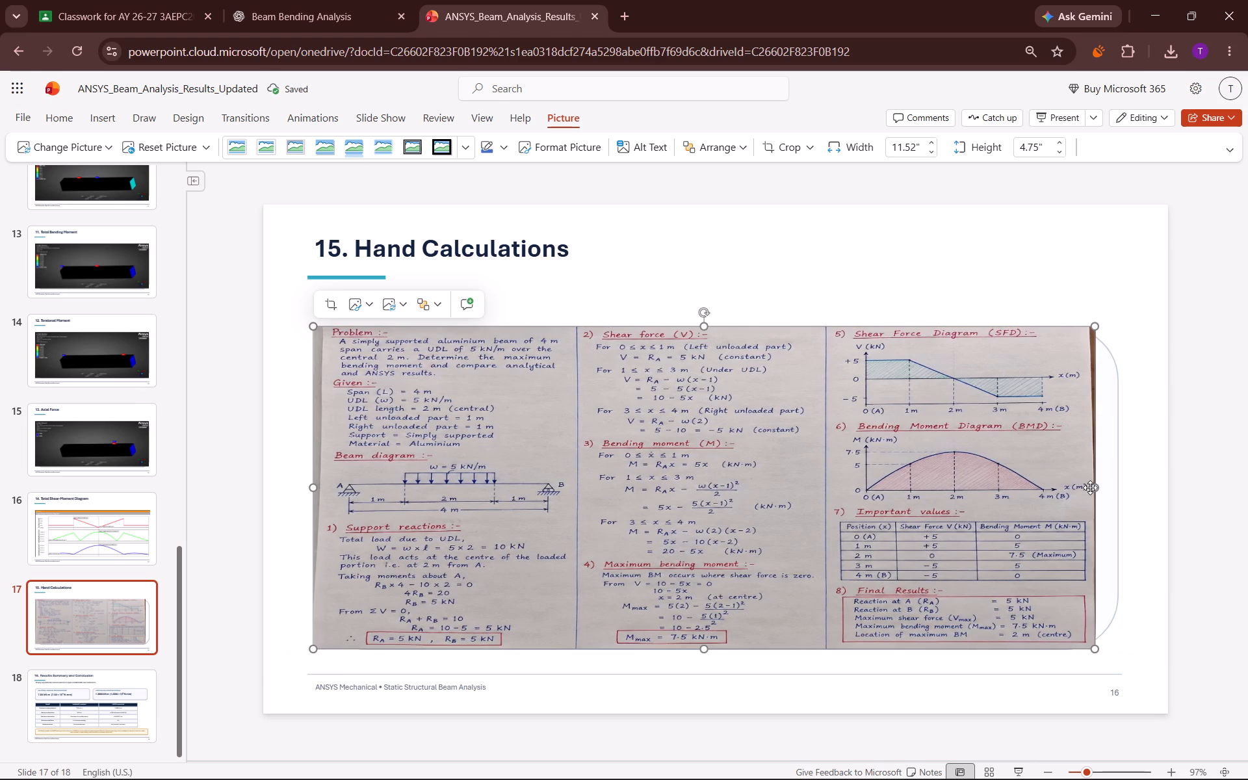
drag(1091, 487, 1104, 486)
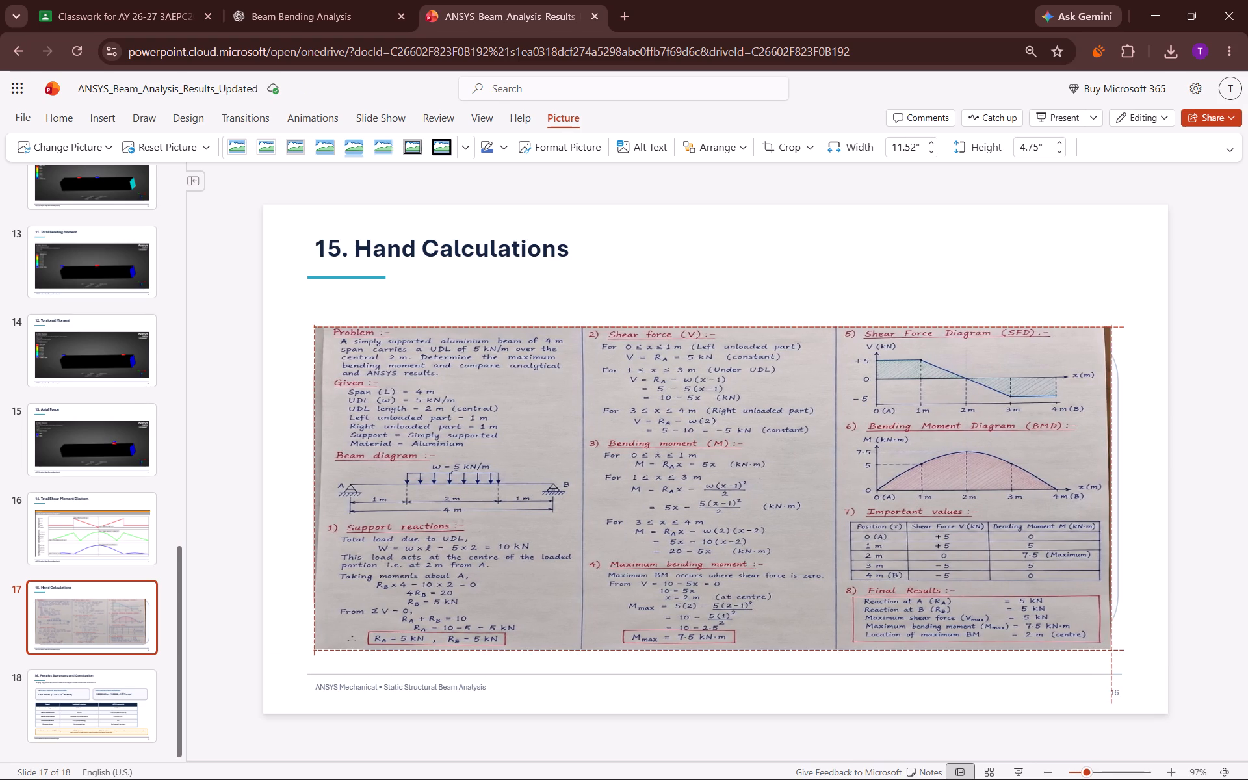
drag(1104, 486, 1111, 486)
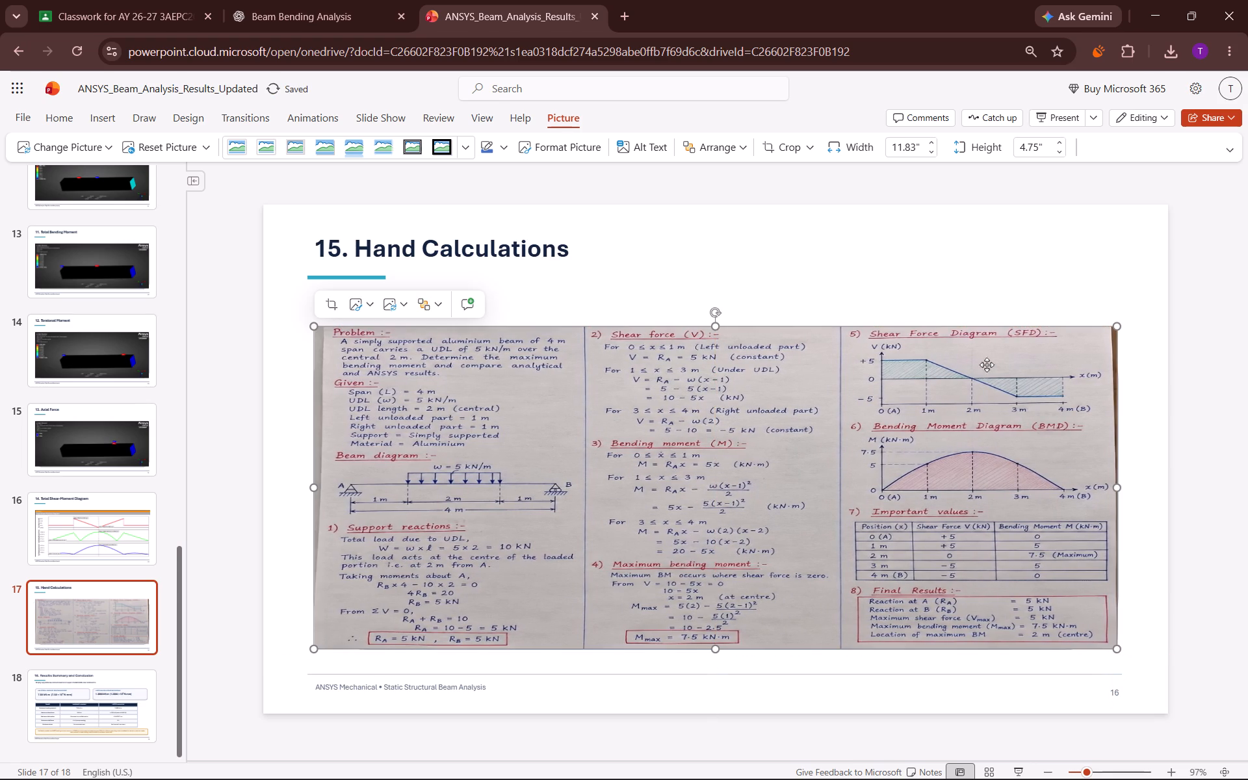
click(960, 263)
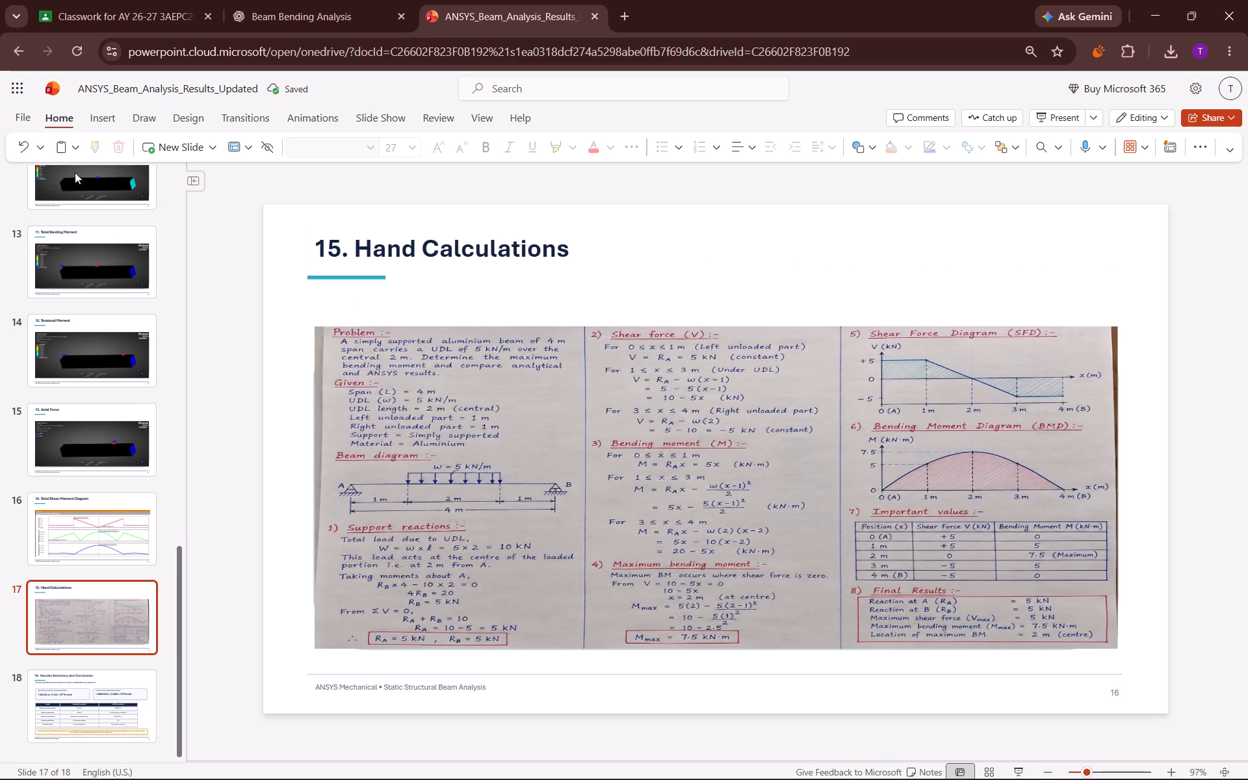
Download a copy of the updated presentation.
click(27, 107)
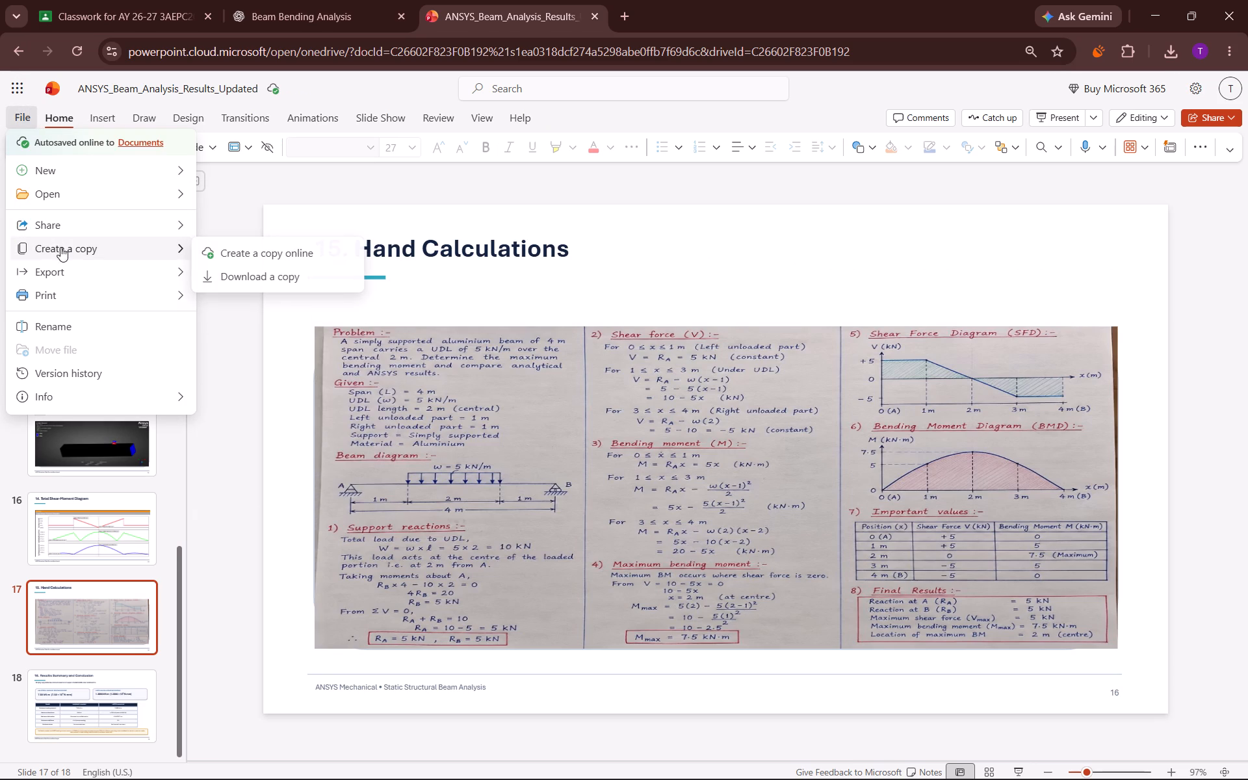
click(228, 268)
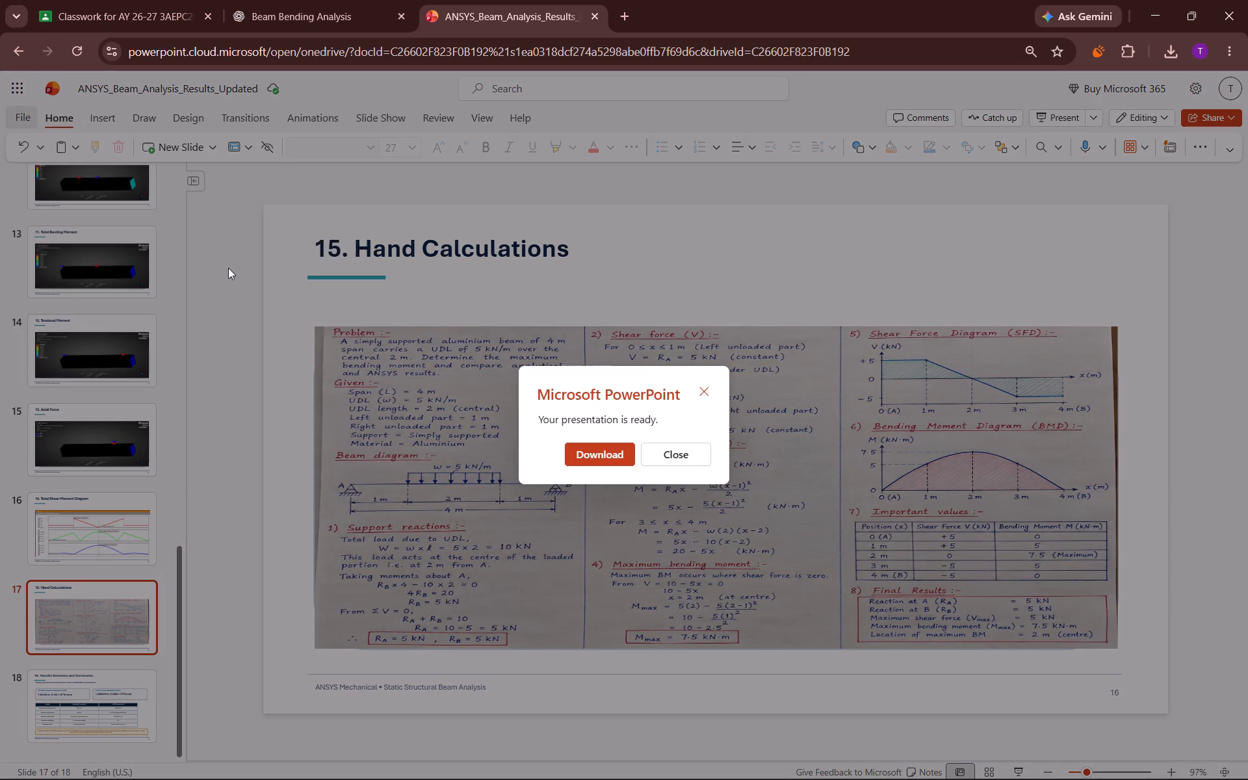
click(612, 456)
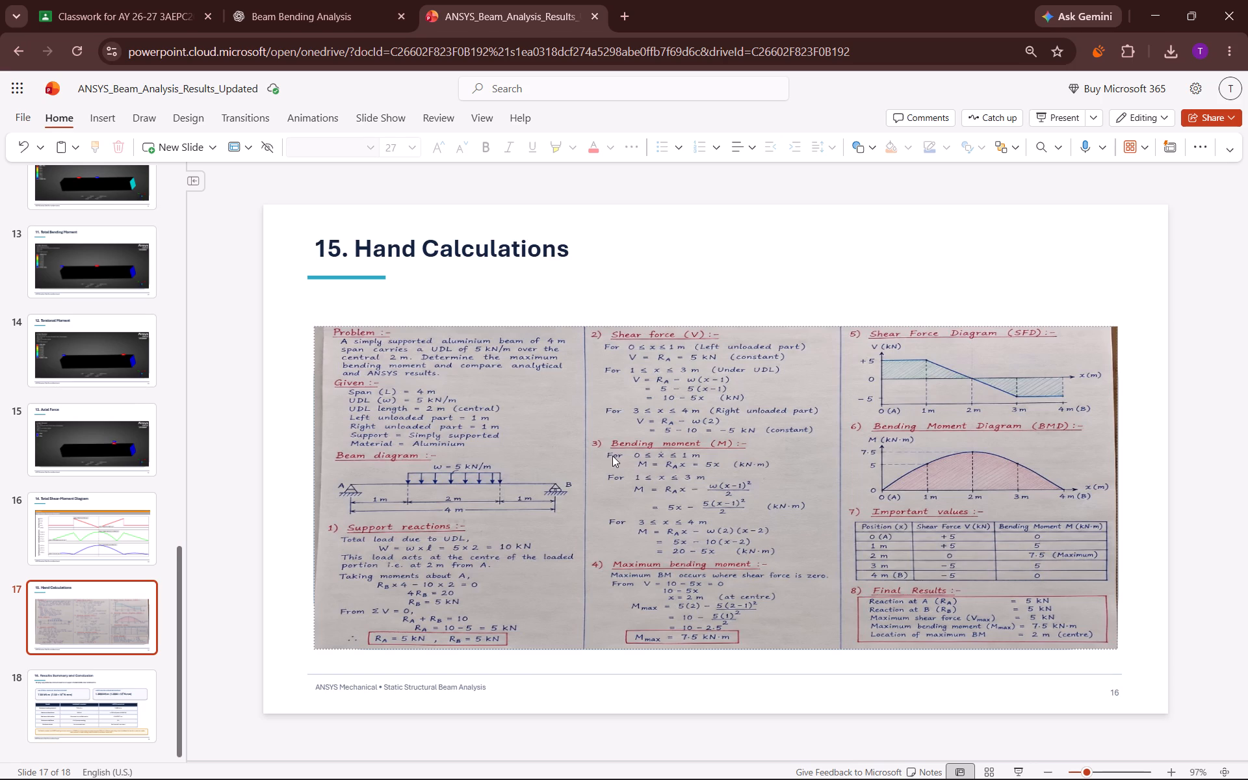
Try to open the downloaded ANSYS_Beam_Analysis_Results_Updated (2).pptx in desktop PowerPoint.
click(1169, 52)
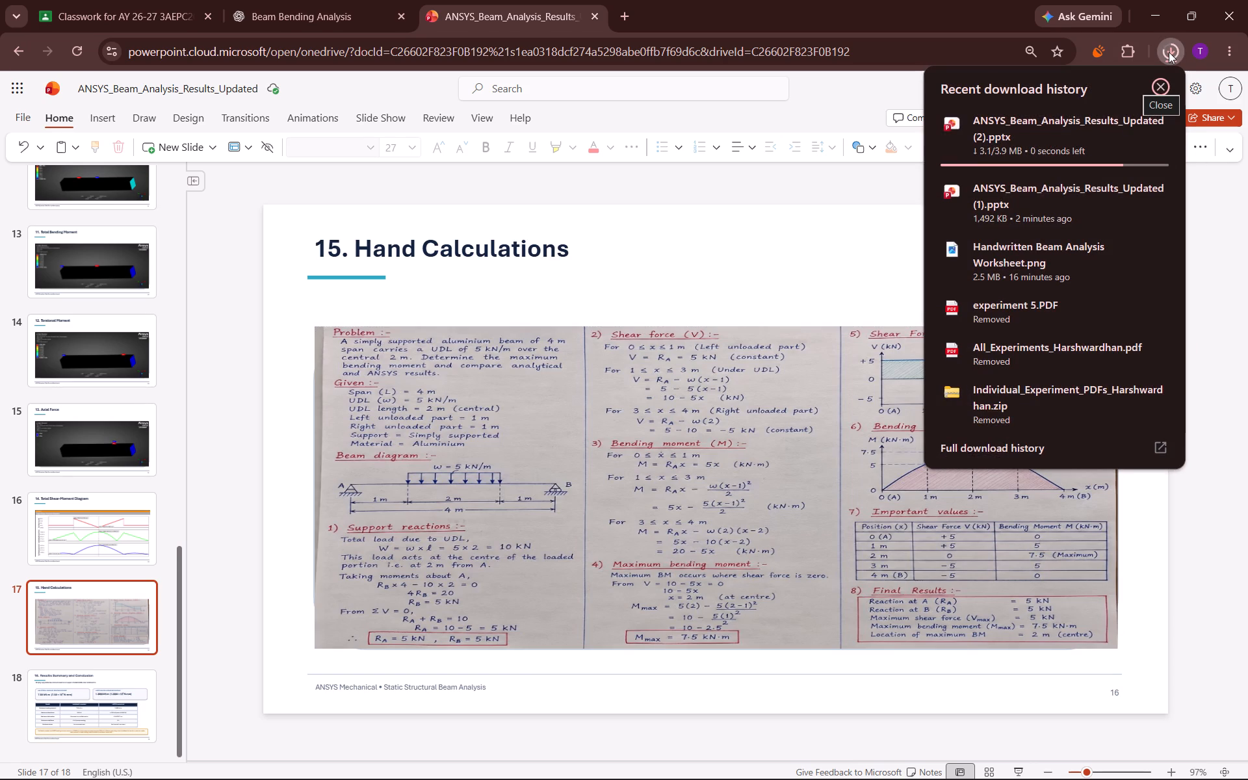
double_click(1034, 131)
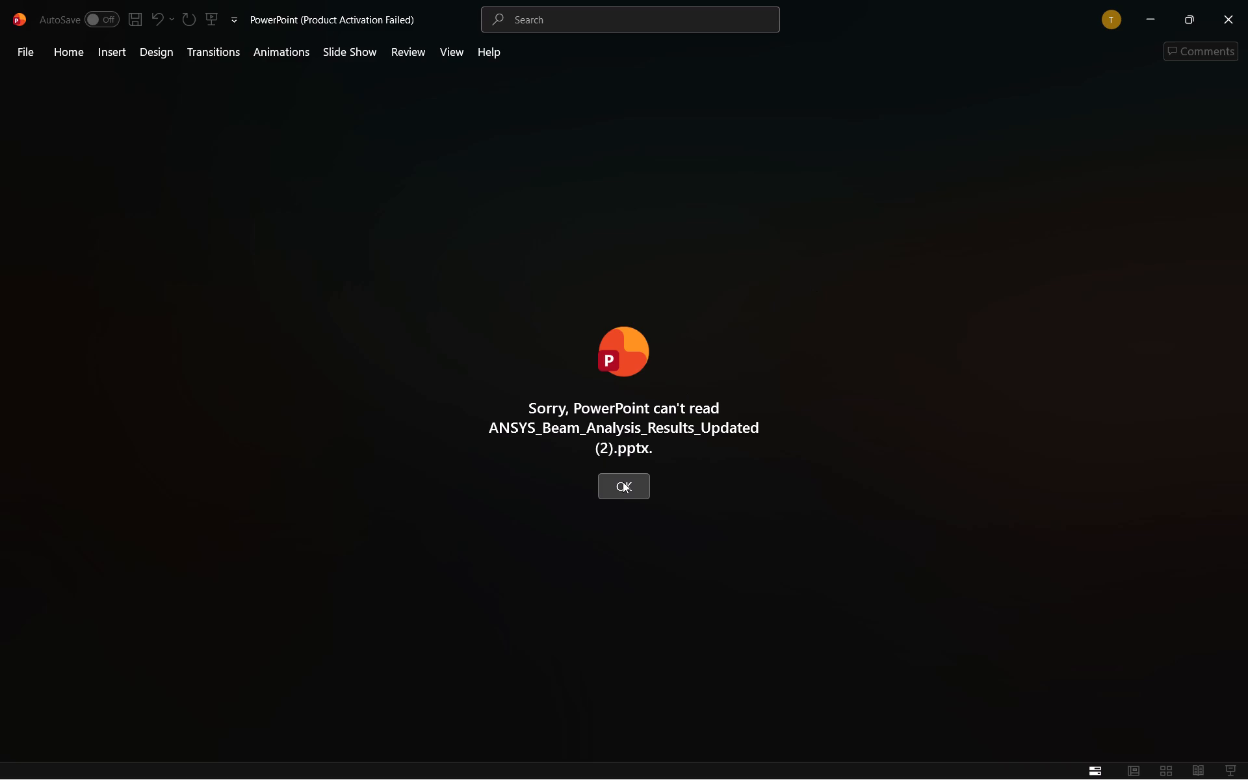
Dismiss the file-reading error and return to the presentation in the browser.
click(623, 482)
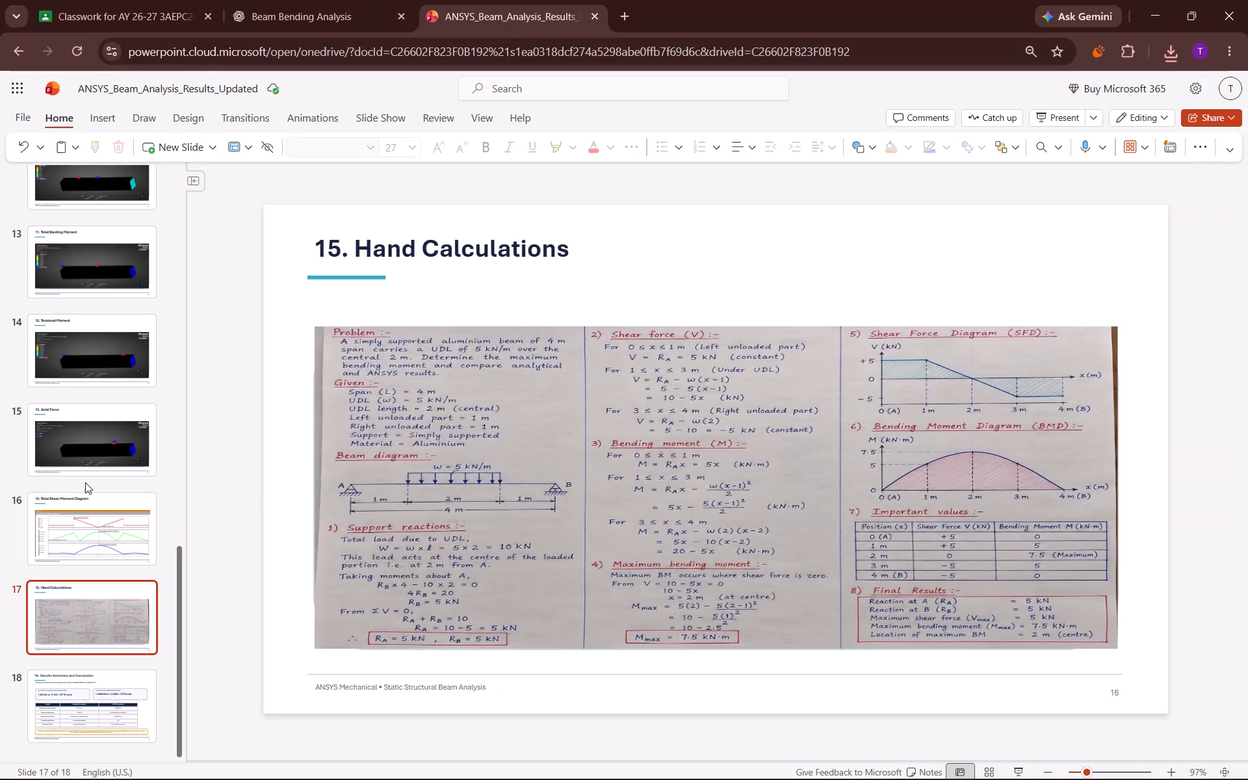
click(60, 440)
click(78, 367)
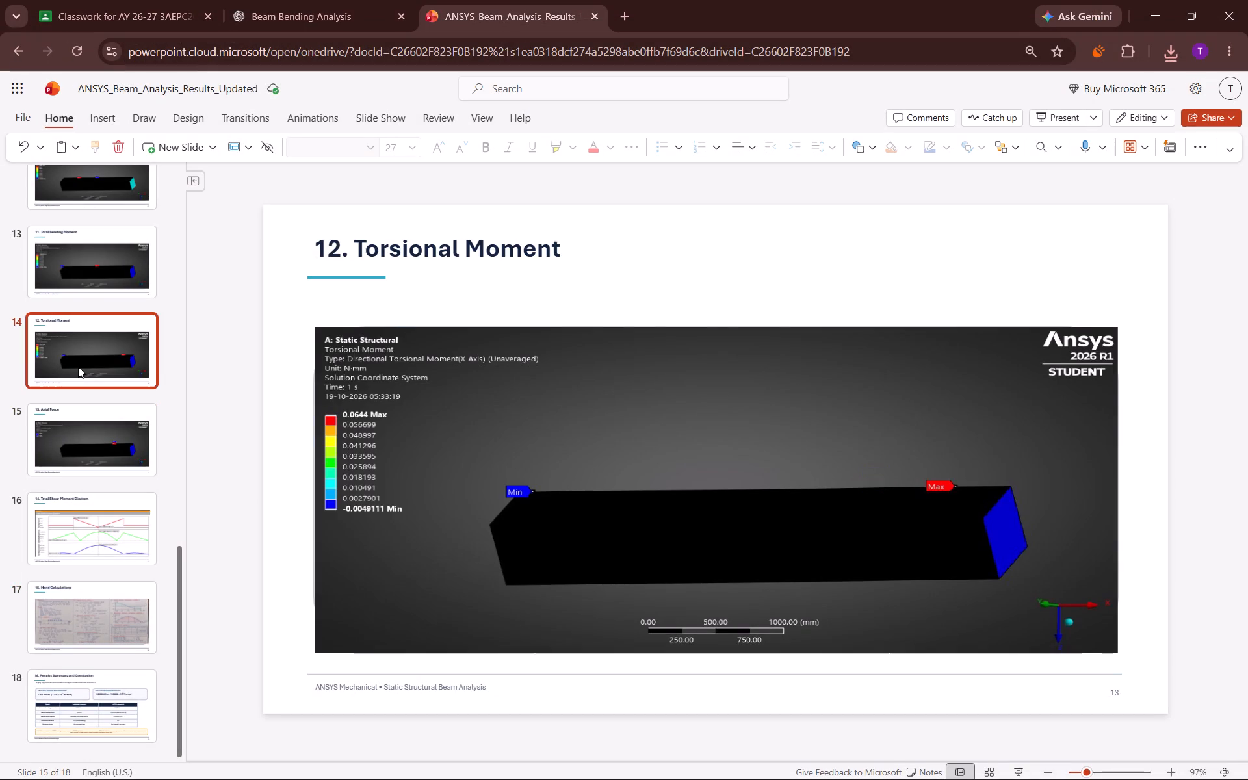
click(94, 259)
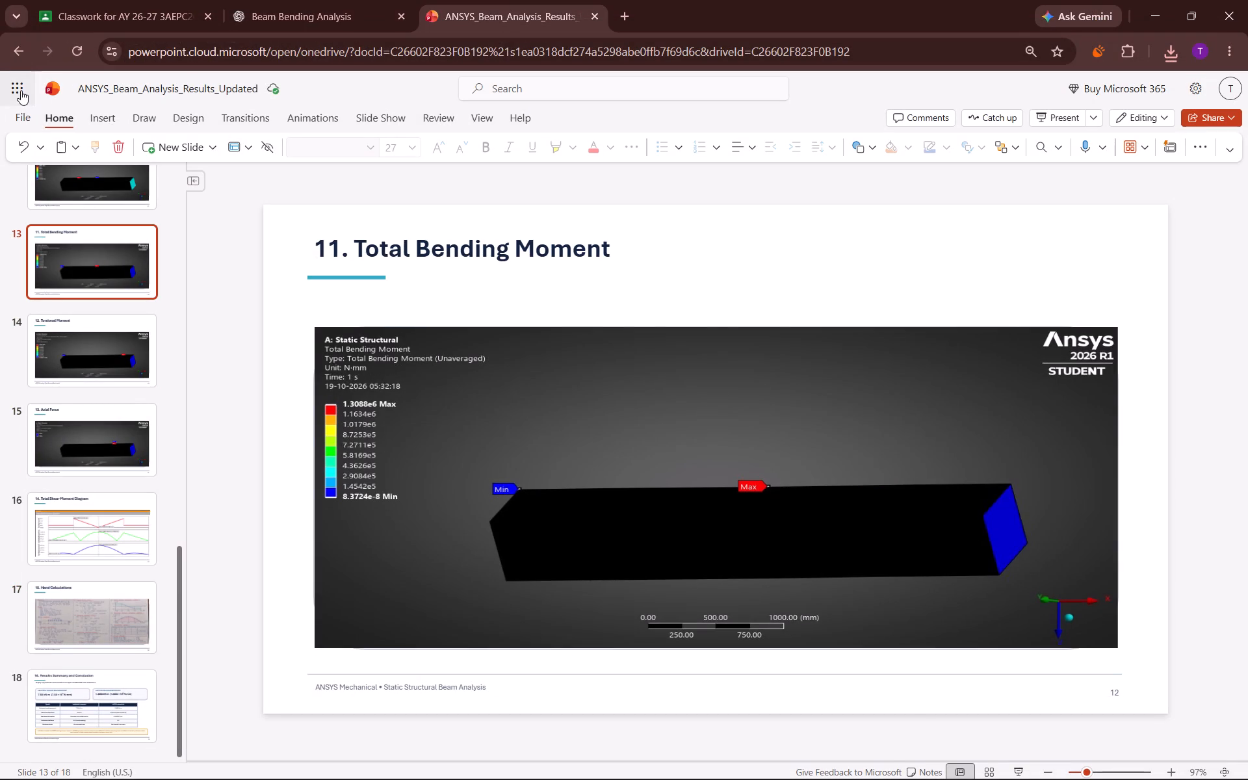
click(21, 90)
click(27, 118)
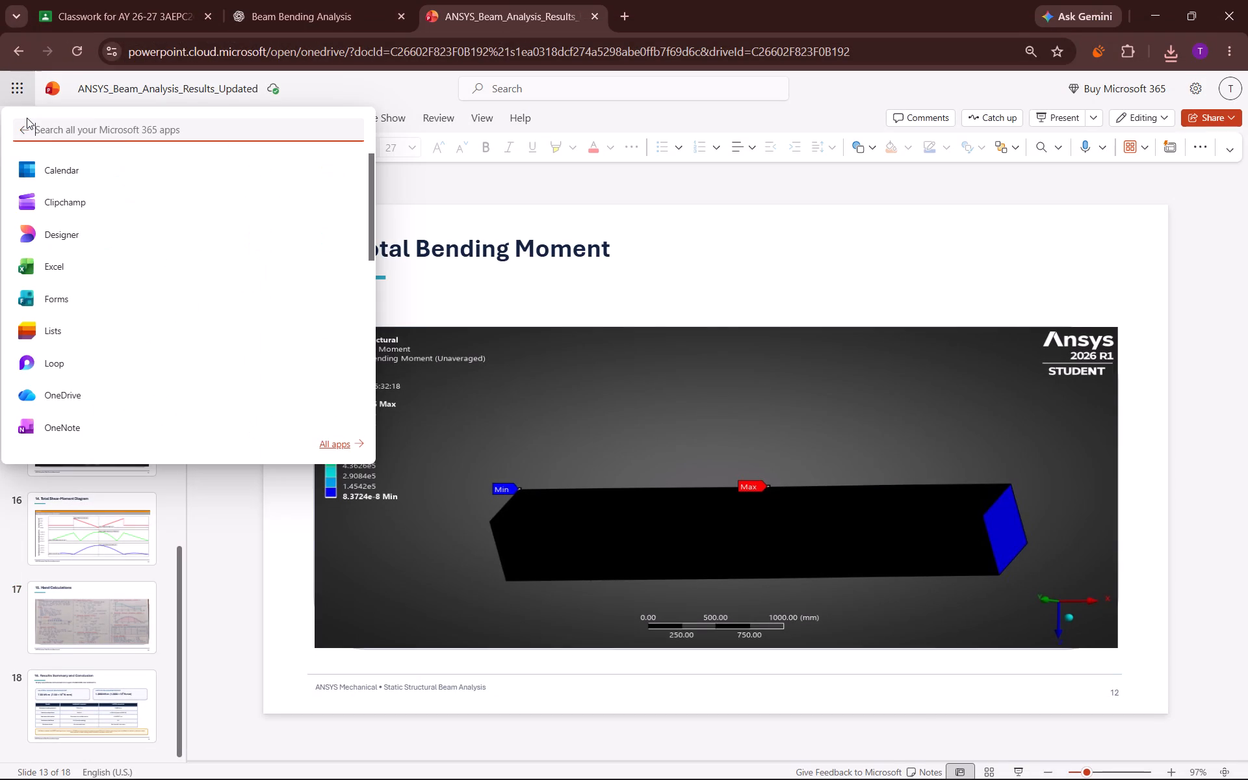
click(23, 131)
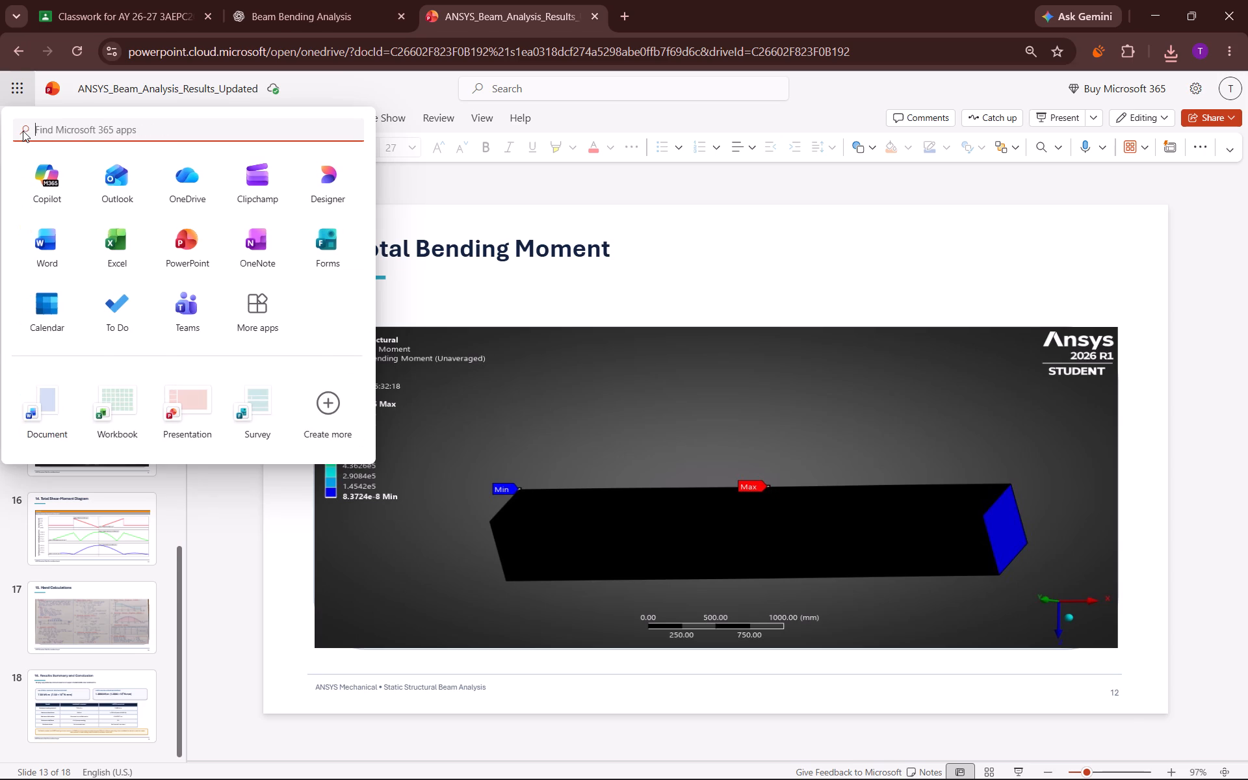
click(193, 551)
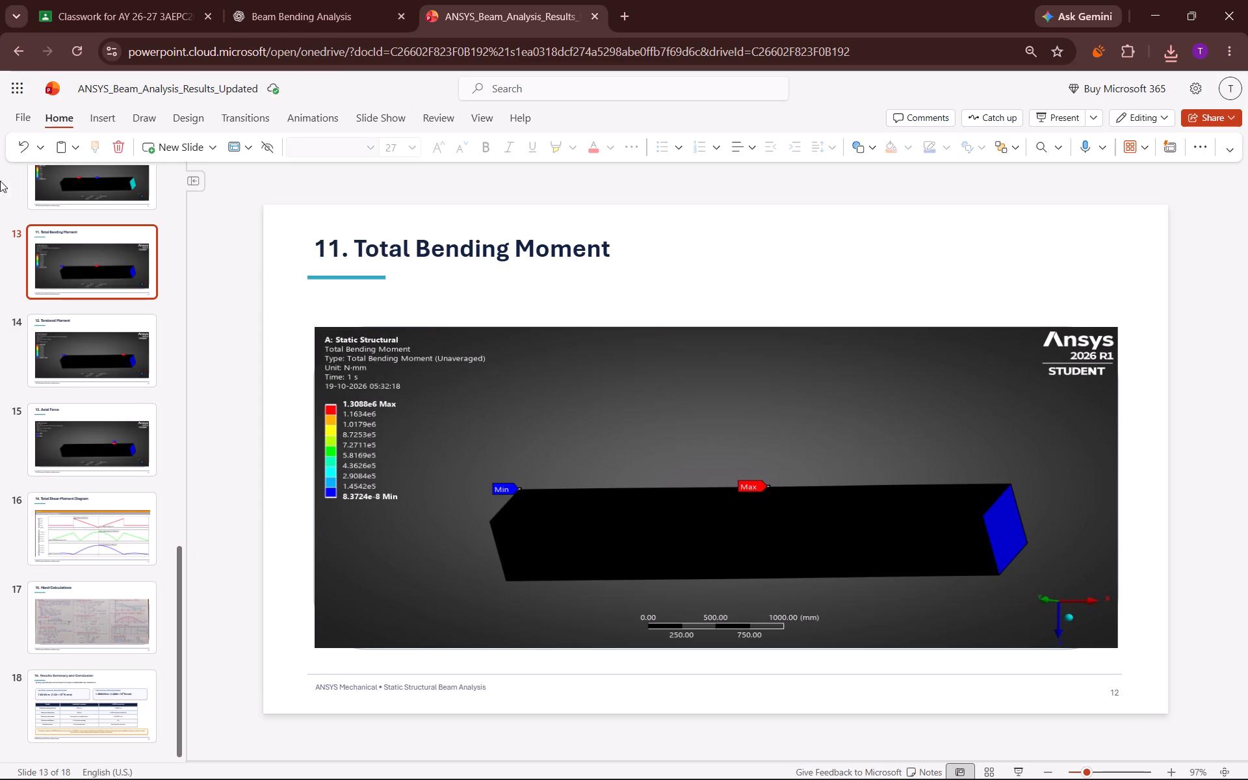
Export the updated ANSYS beam analysis presentation as a PDF and download it.
click(10, 112)
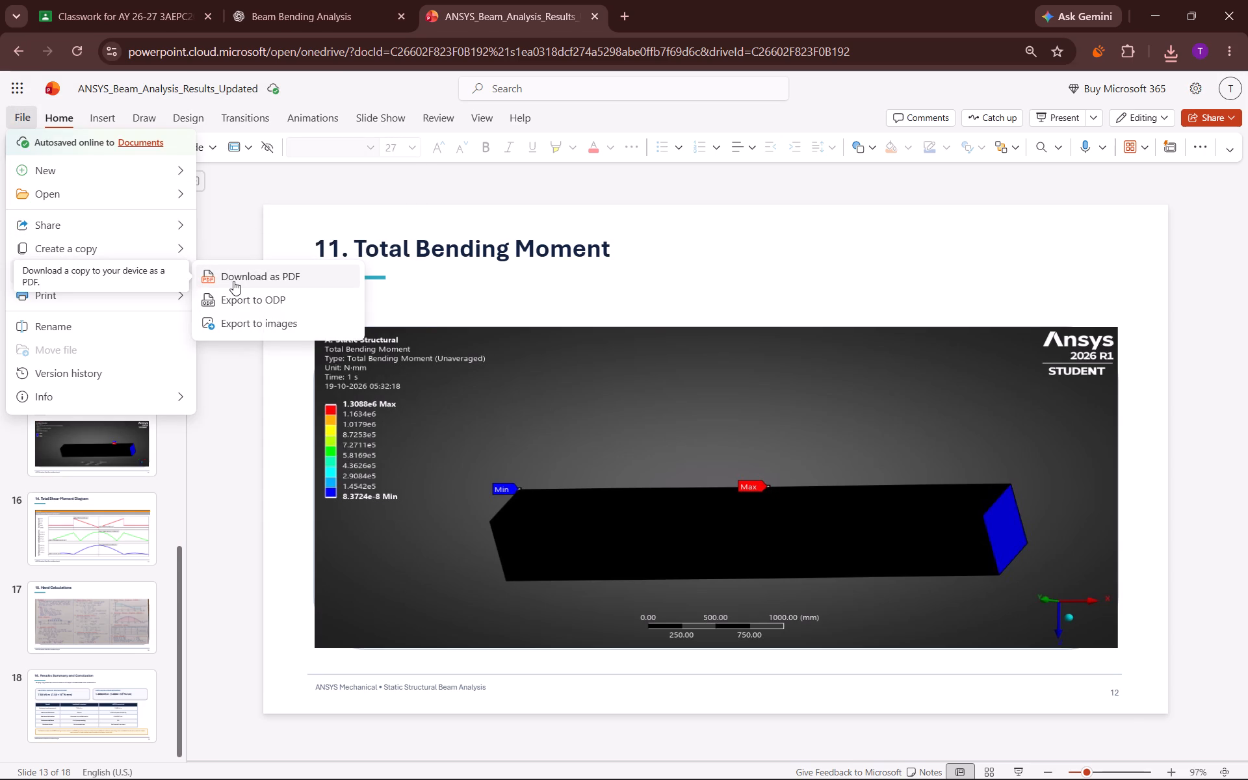
click(233, 281)
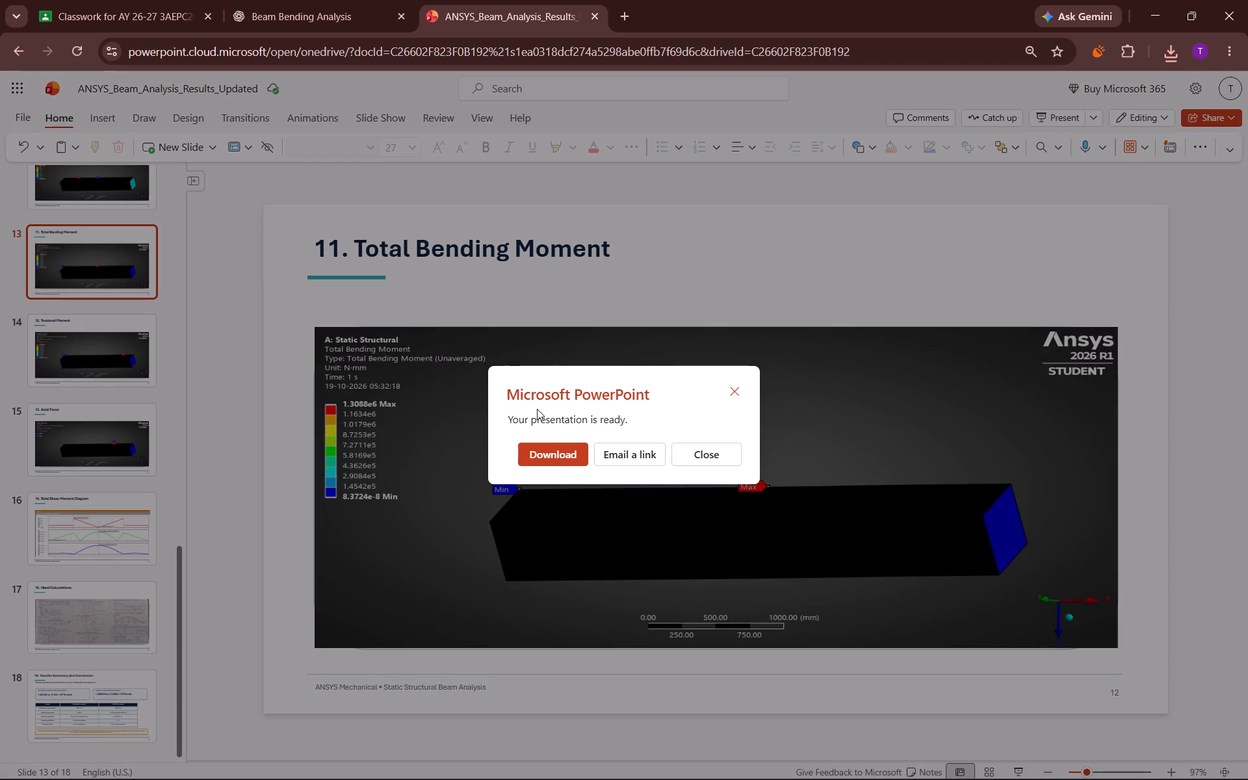
click(554, 454)
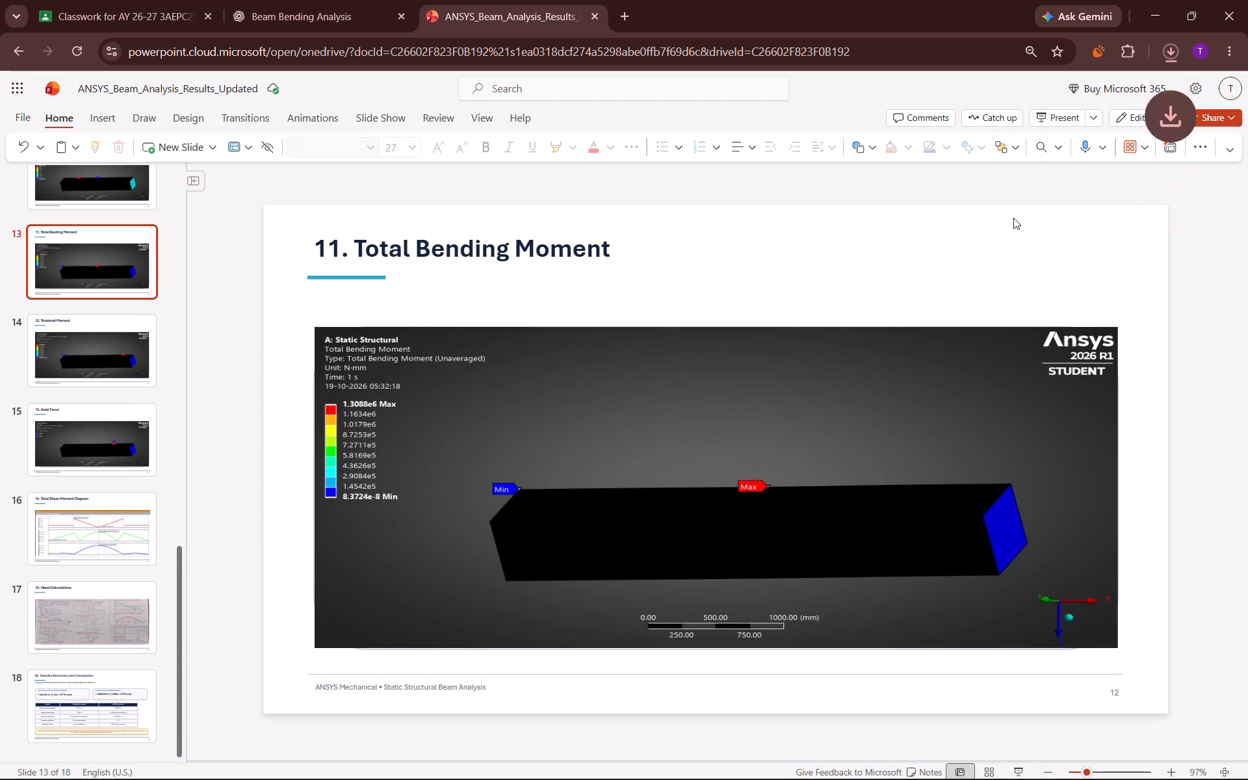
Open the downloaded ANSYS_Beam_Analysis_Results_Updated.pdf from the browser's download history.
click(1175, 57)
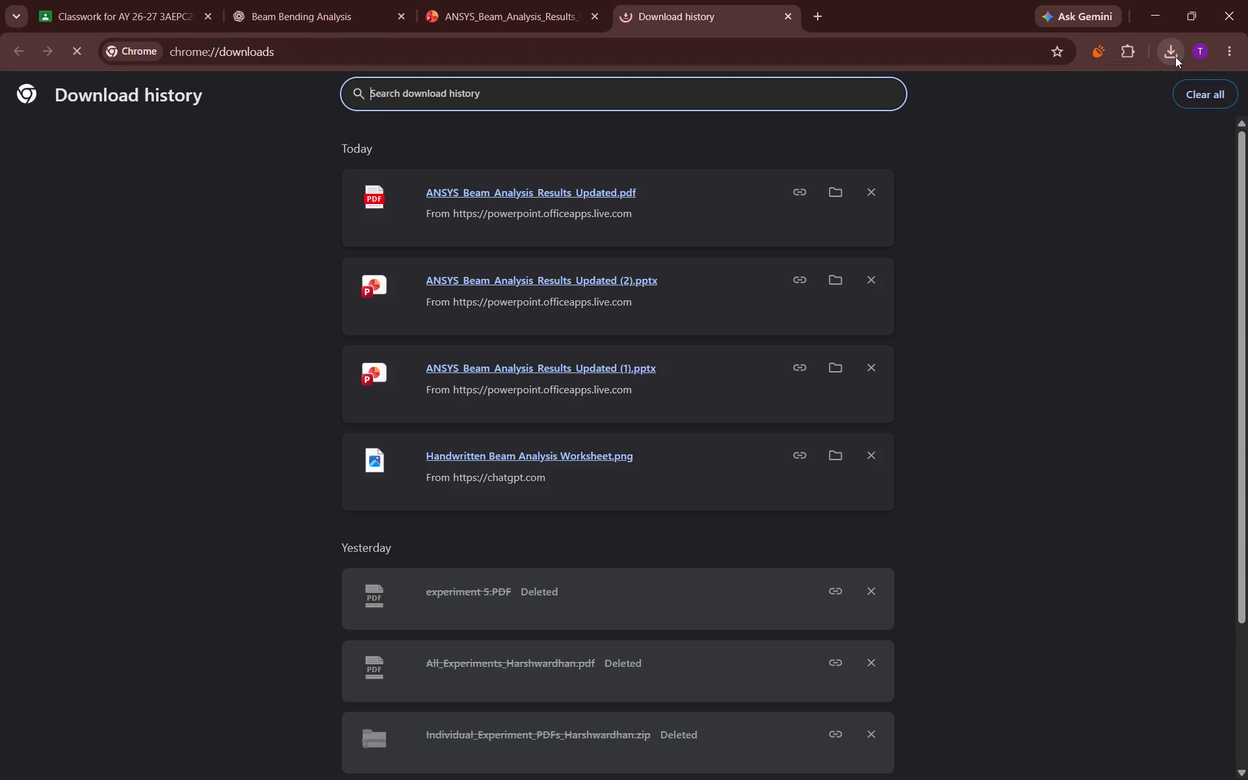
click(547, 188)
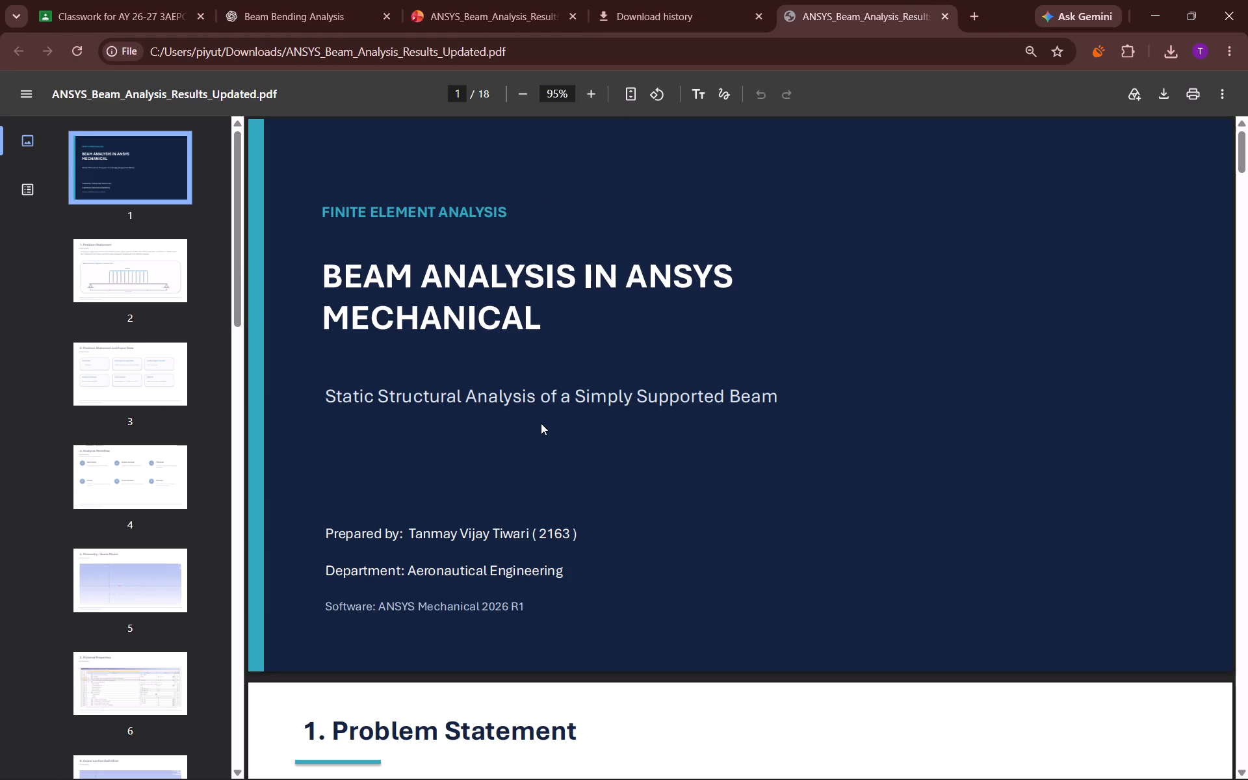
Look through the exported PDF's pages, including the Hand Calculations page, to check the slide content and pictures.
key(Down)
key(Down)
key(Down)
key(Down)
key(Down)
key(Down)
key(Down)
scroll(541, 423, down, 2)
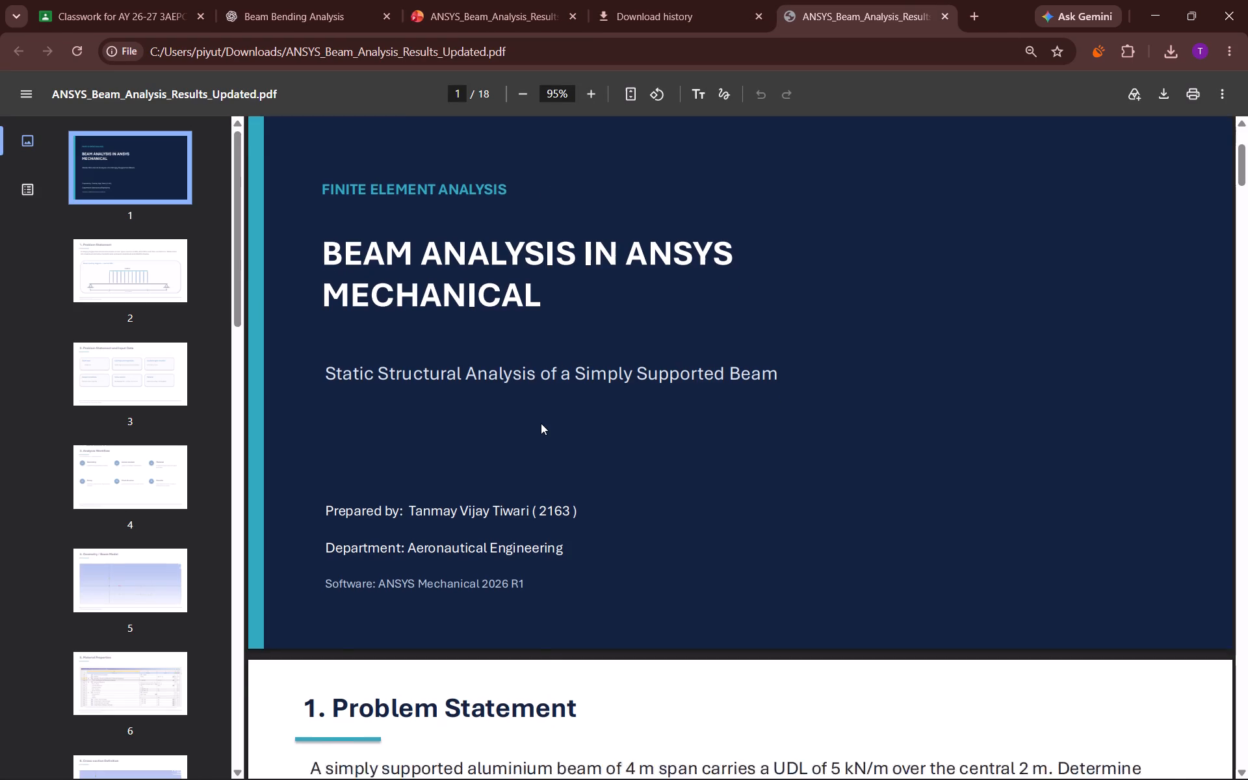
scroll(541, 423, down, 2)
scroll(541, 423, up, 7)
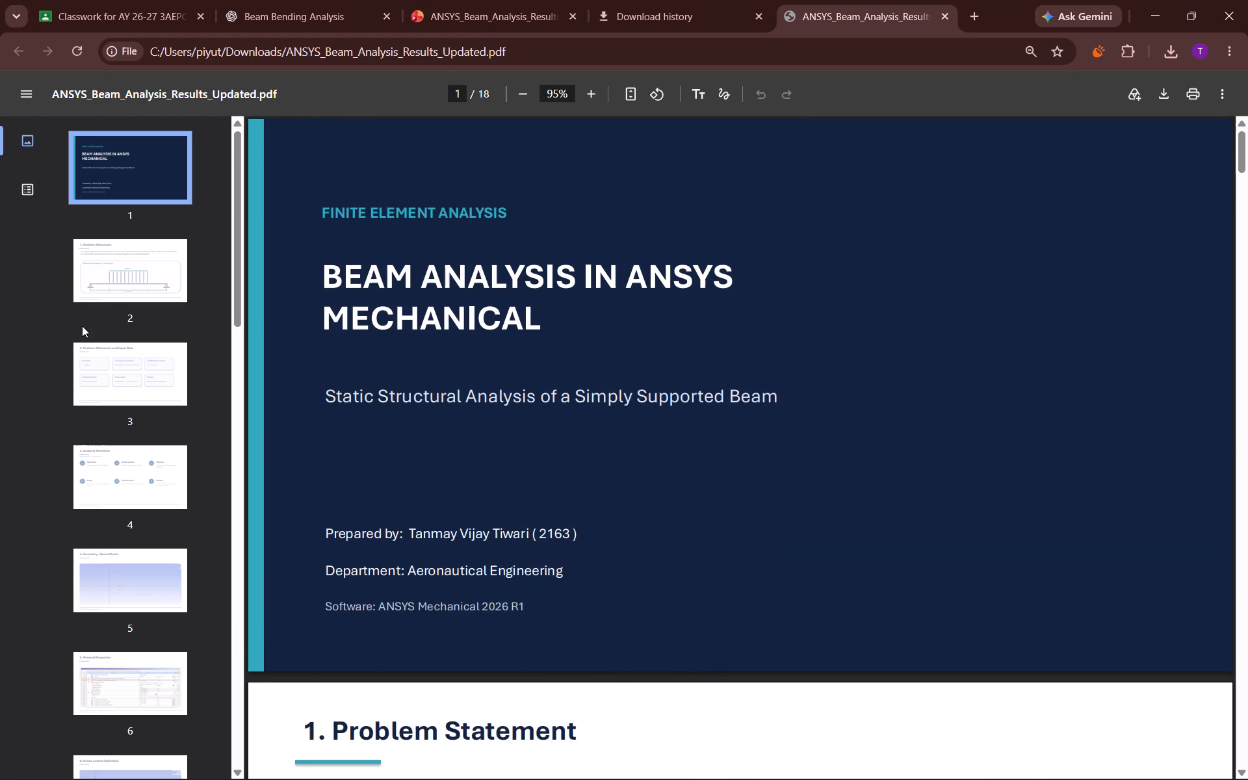
click(115, 292)
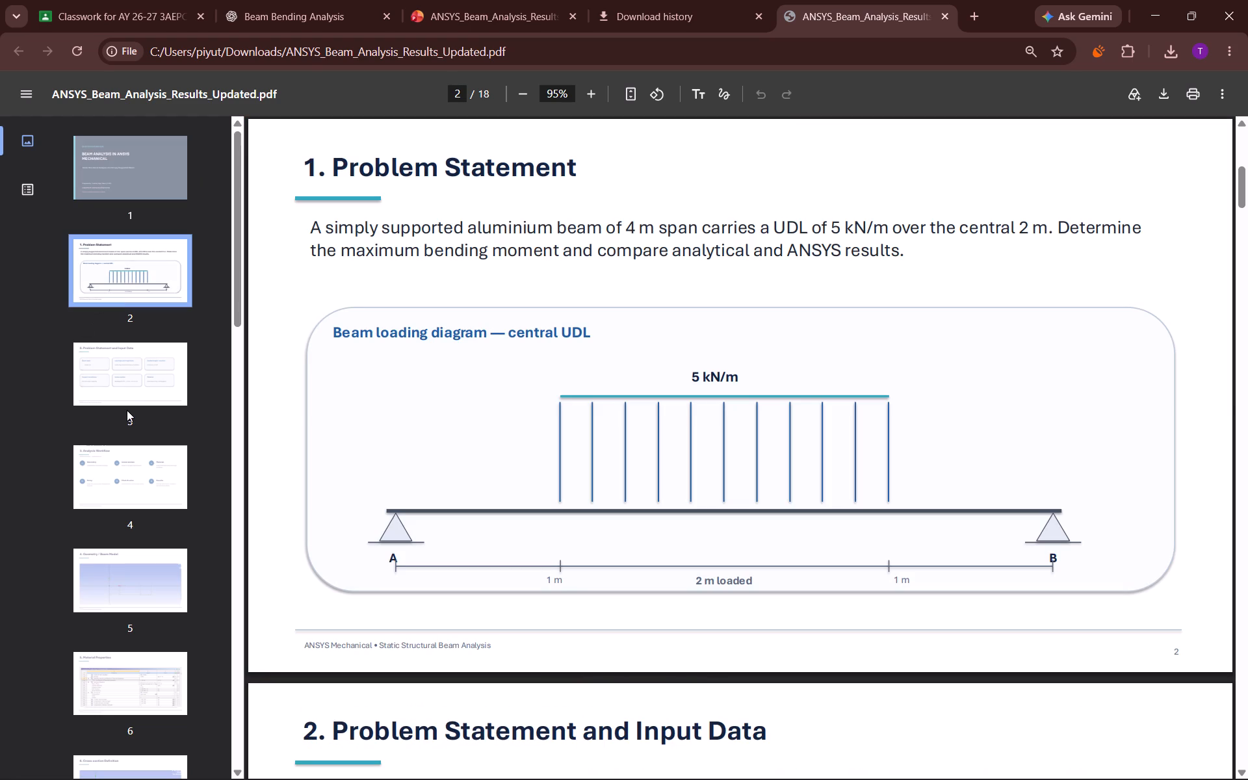
click(133, 380)
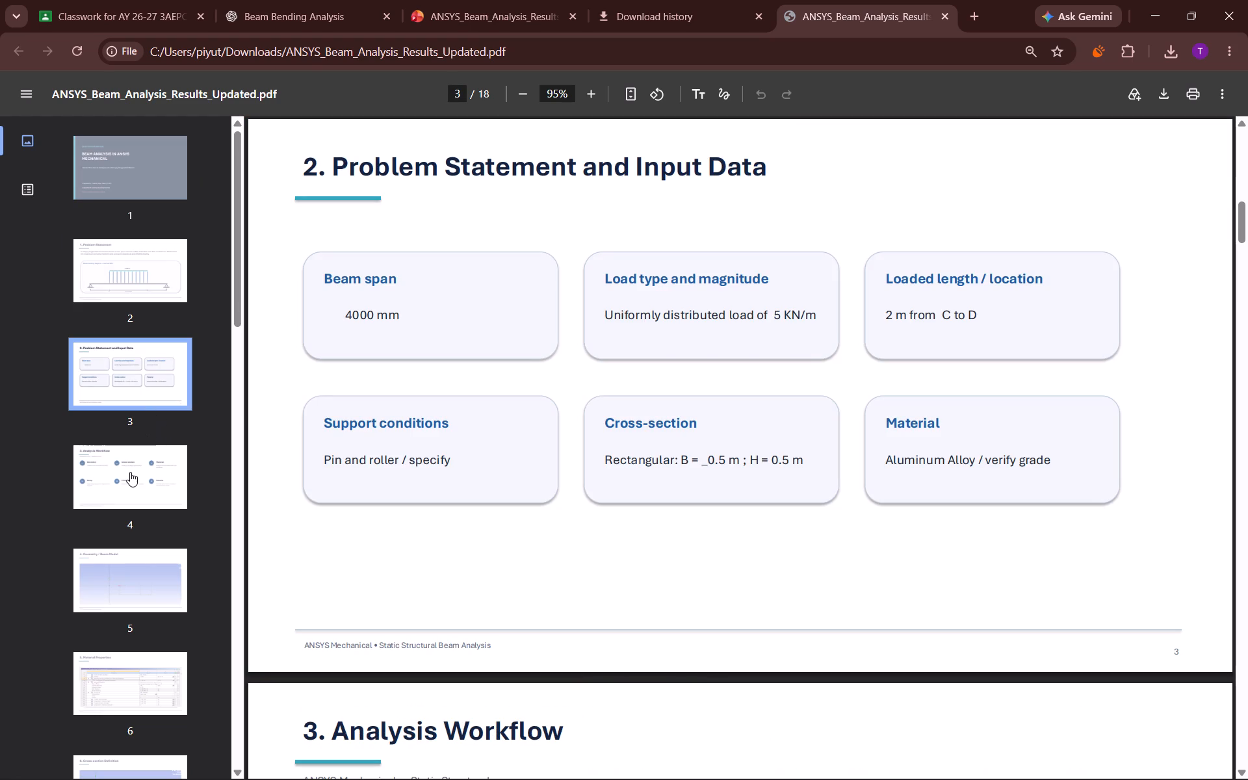
click(130, 472)
click(127, 607)
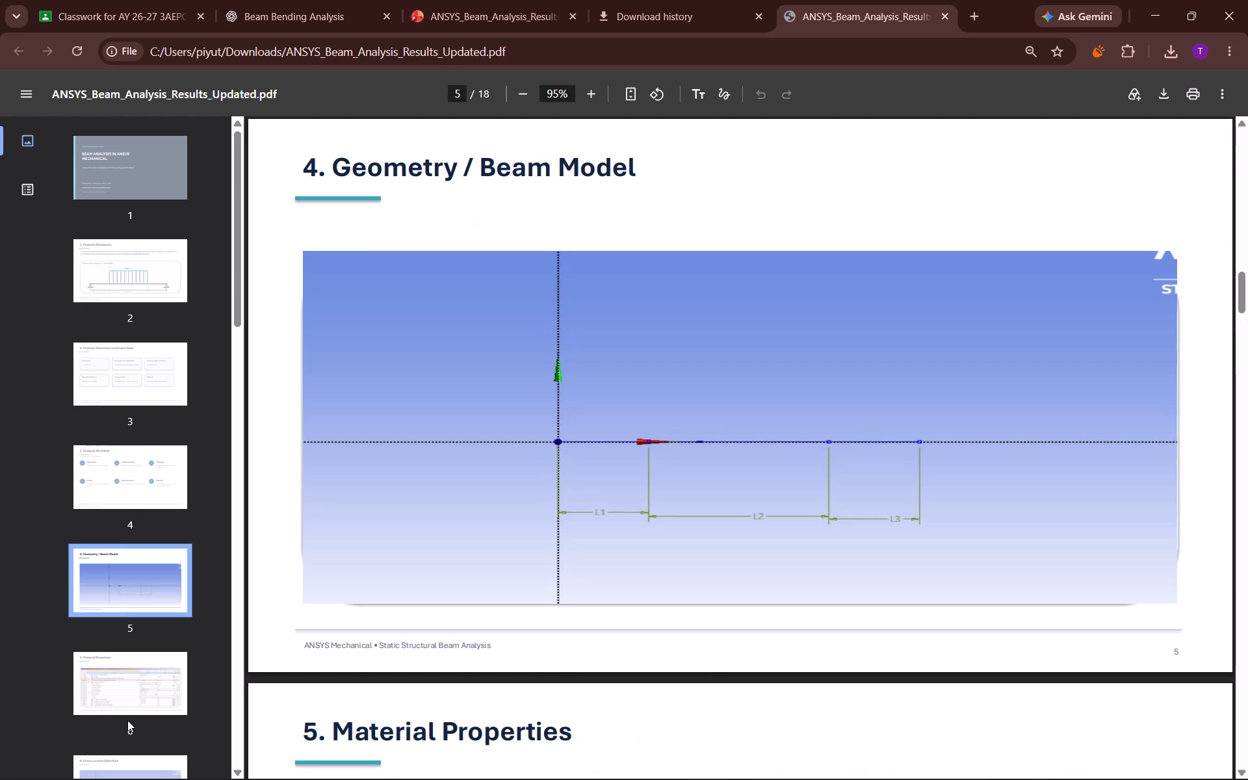
click(127, 720)
drag(127, 720, 138, 682)
click(138, 682)
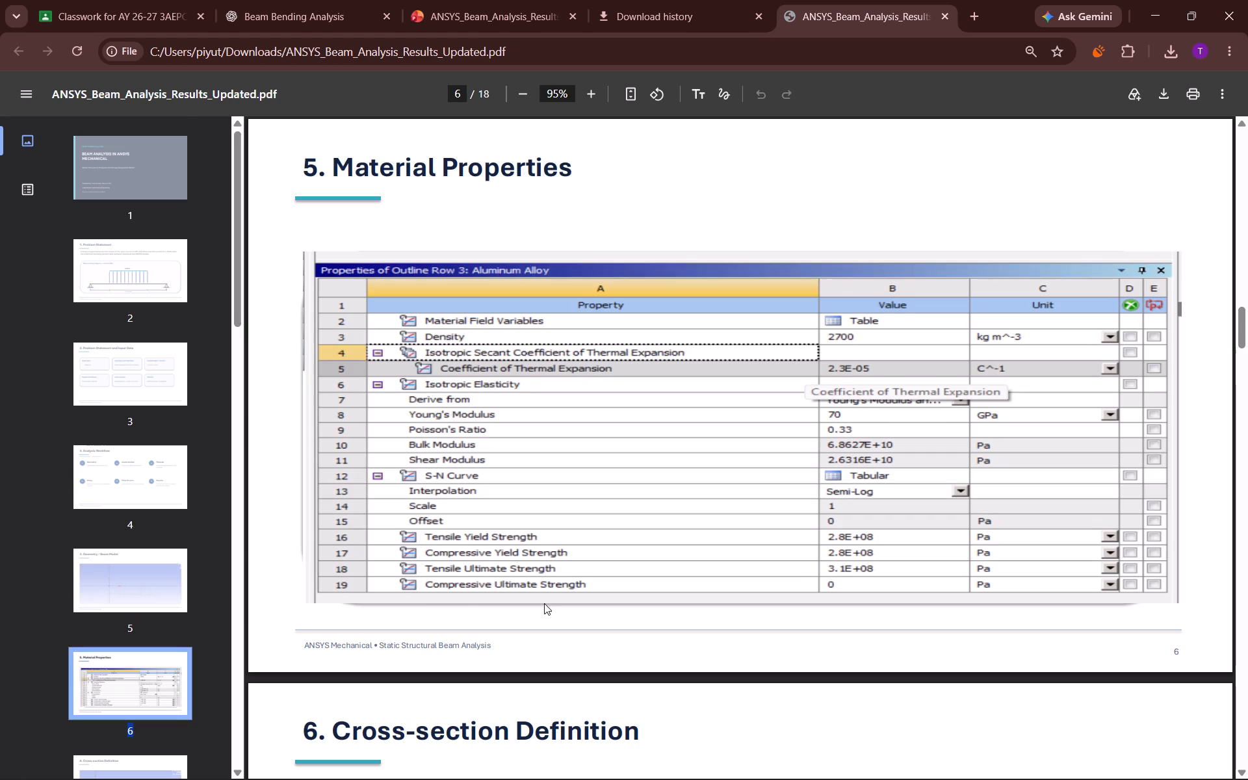
scroll(544, 603, down, 13)
scroll(544, 603, down, 11)
scroll(544, 603, down, 14)
scroll(544, 603, up, 7)
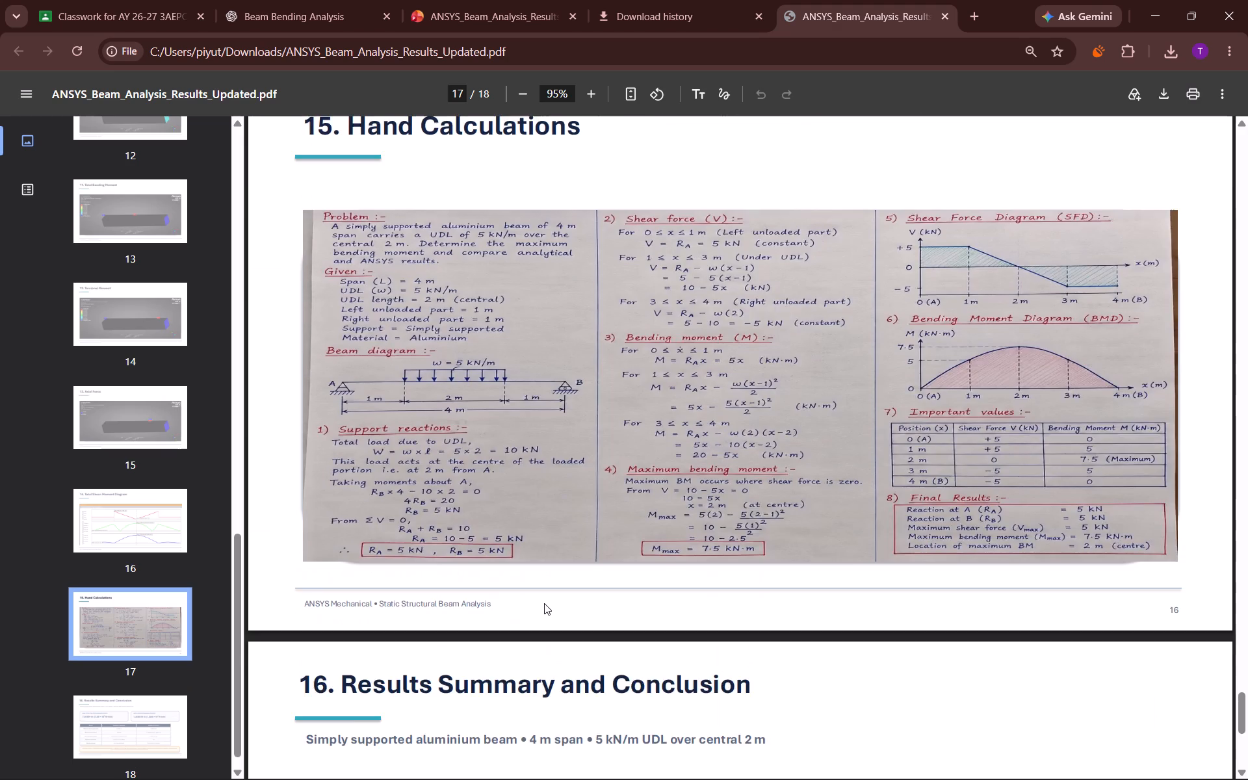
scroll(544, 603, up, 10)
scroll(544, 603, up, 12)
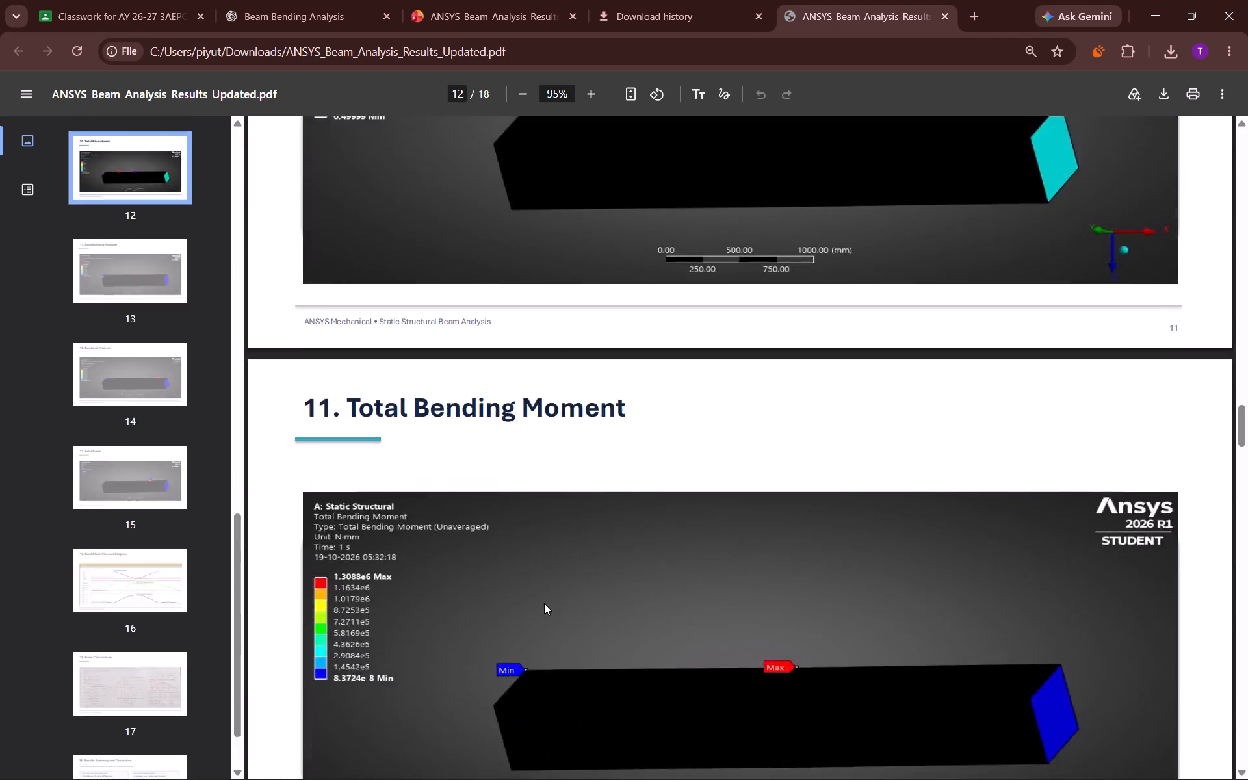
scroll(544, 603, up, 12)
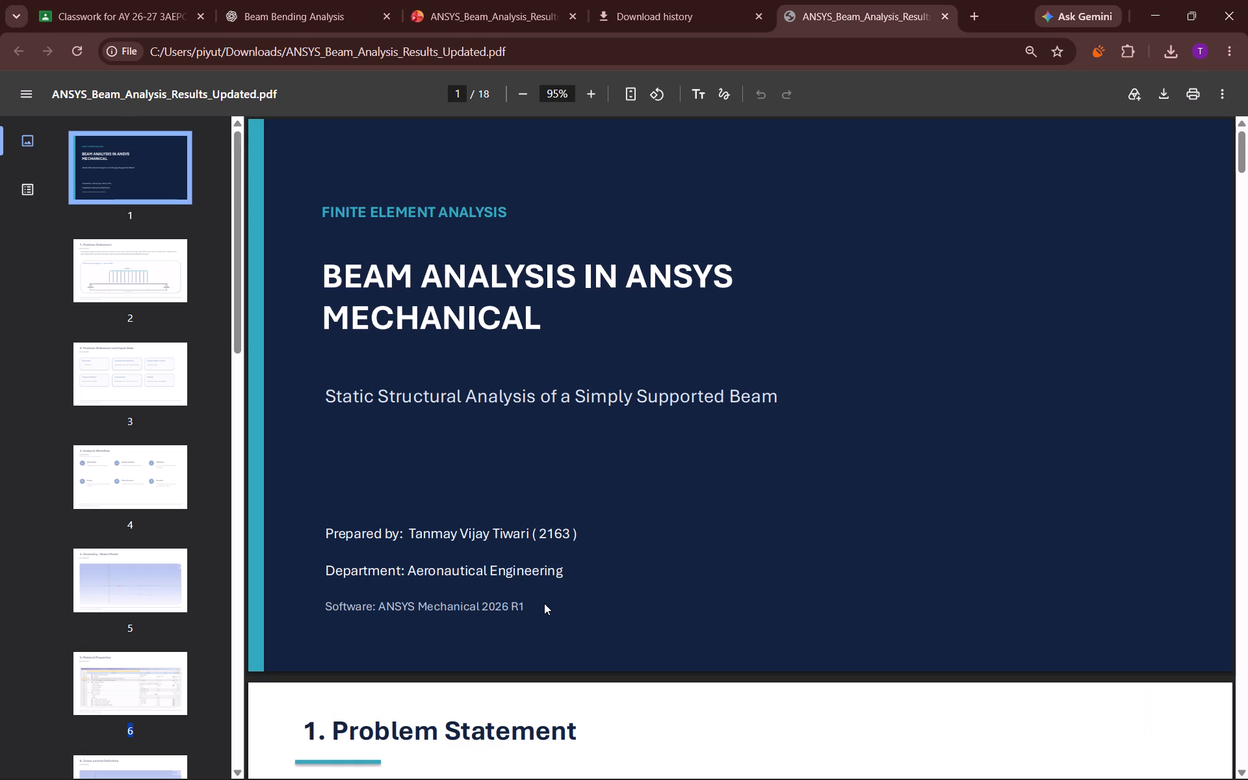
In File Explorer, copy ANSYS_Beam_Analysis_Results_Updated.pdf and ANSYS_Beam_Analysis_Results_Updated (2).pptx from the Downloads folder.
click(1151, 6)
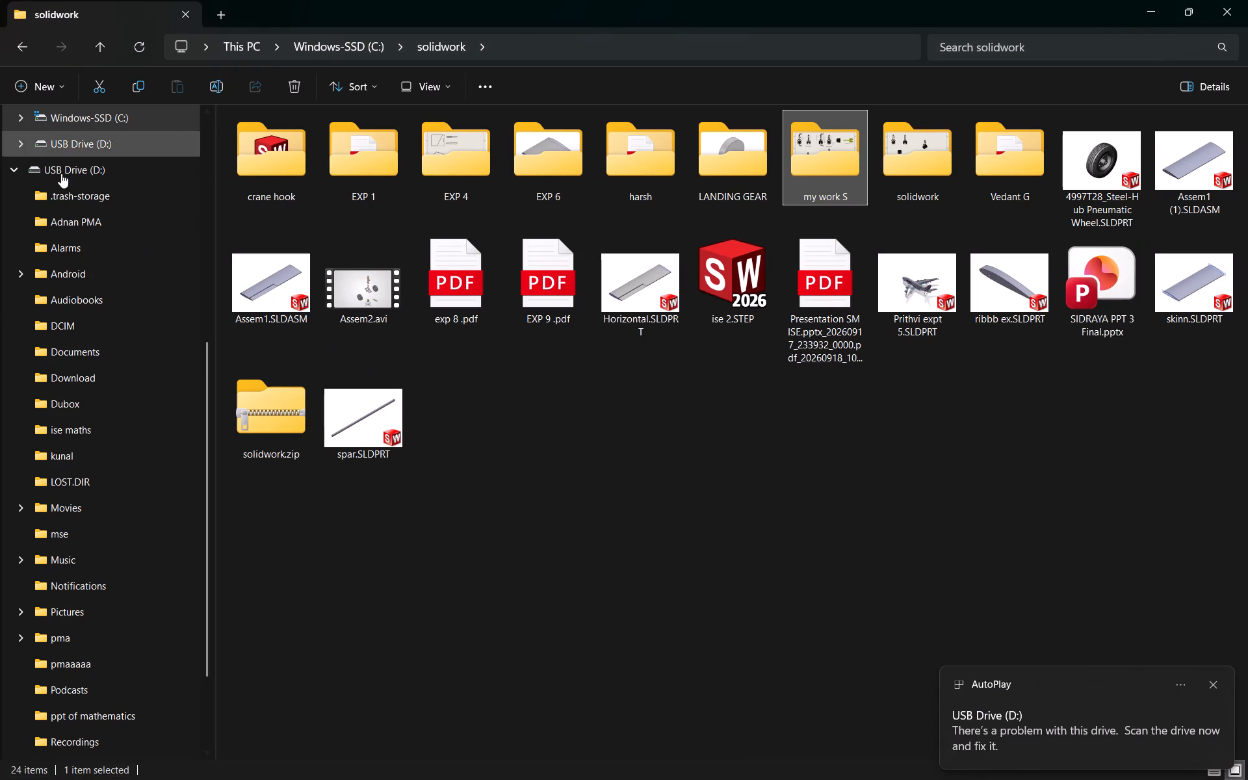
scroll(103, 312, up, 8)
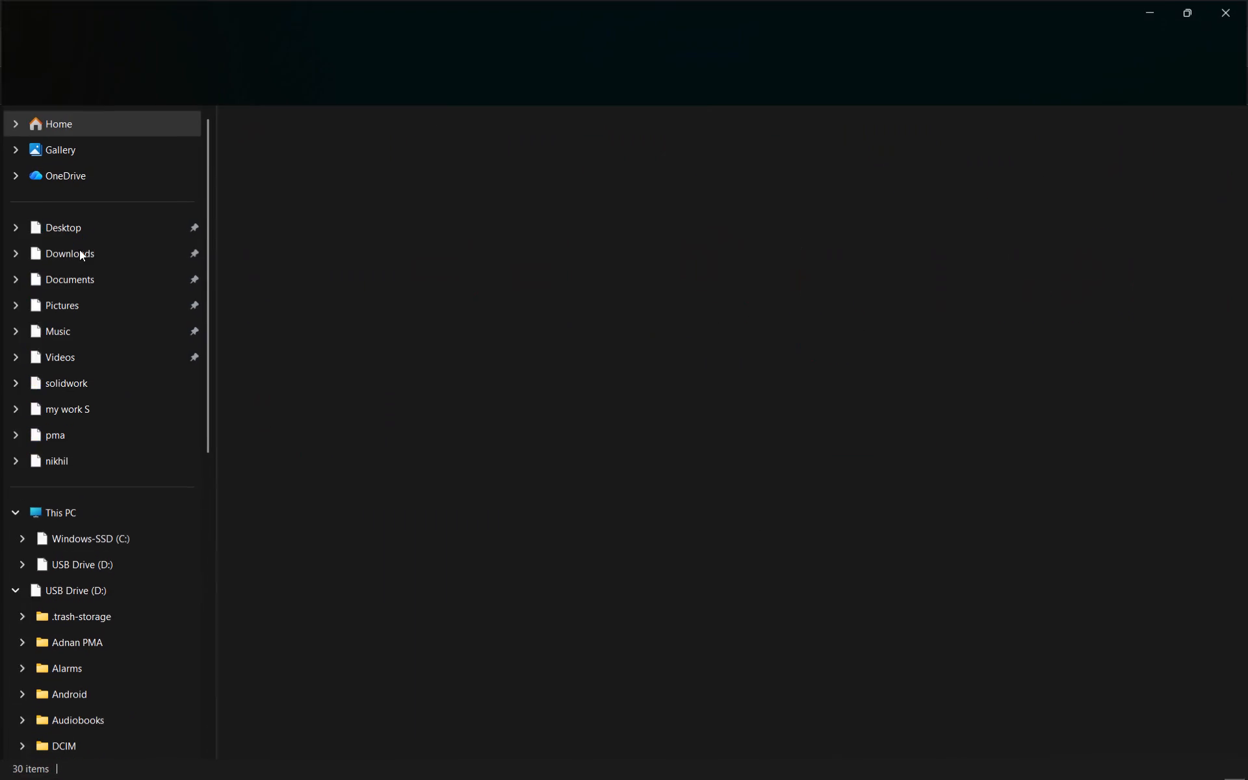
click(78, 250)
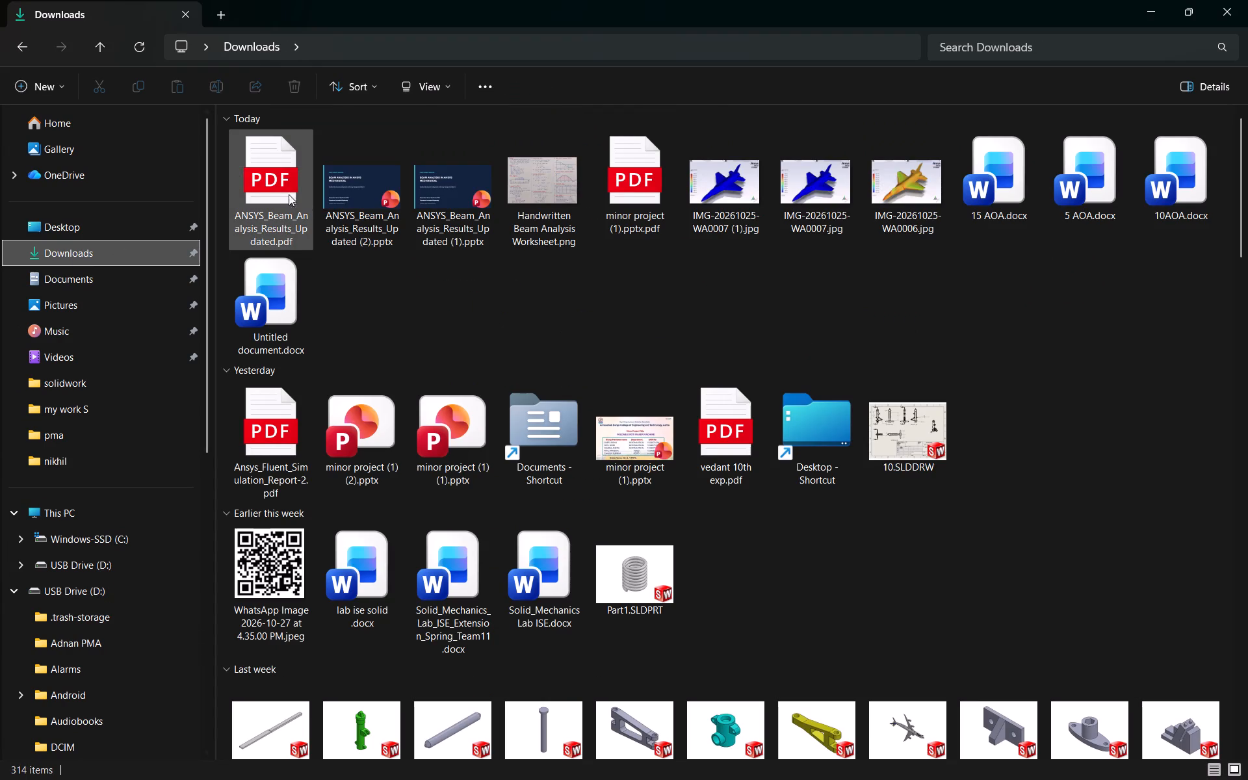
click(281, 171)
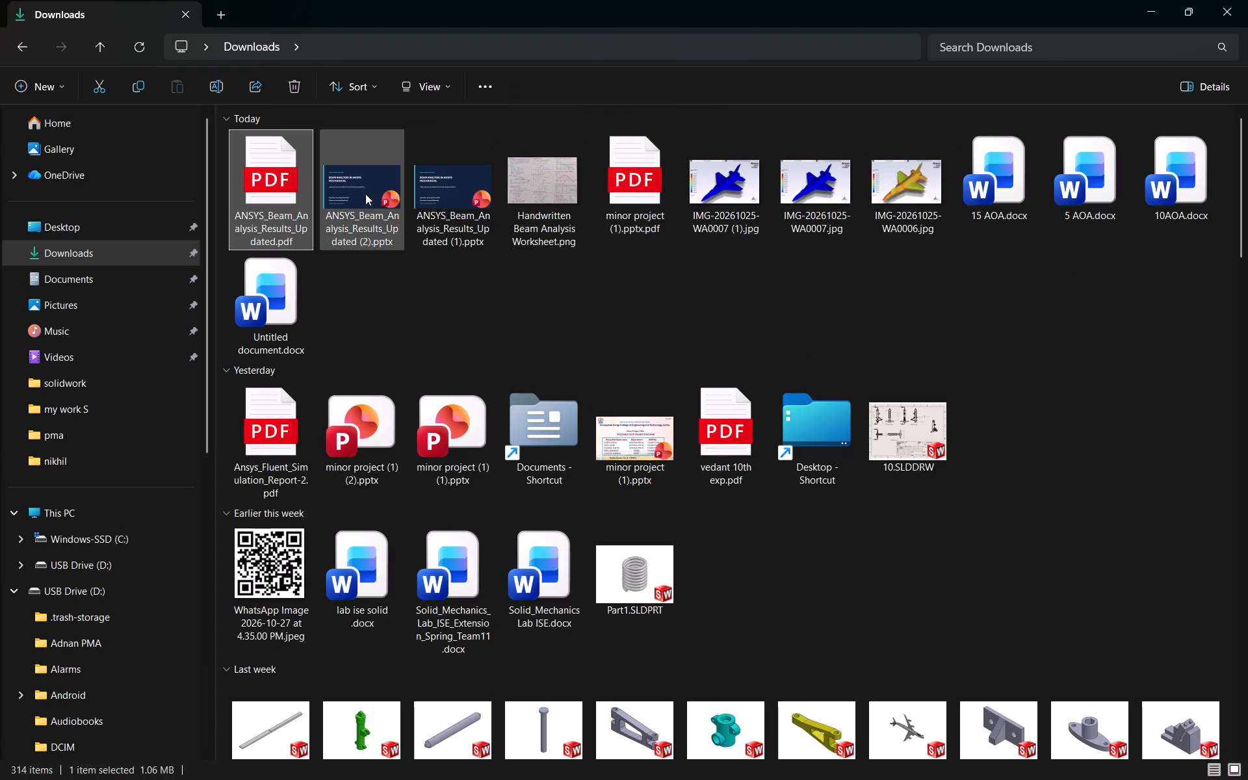
click(365, 194)
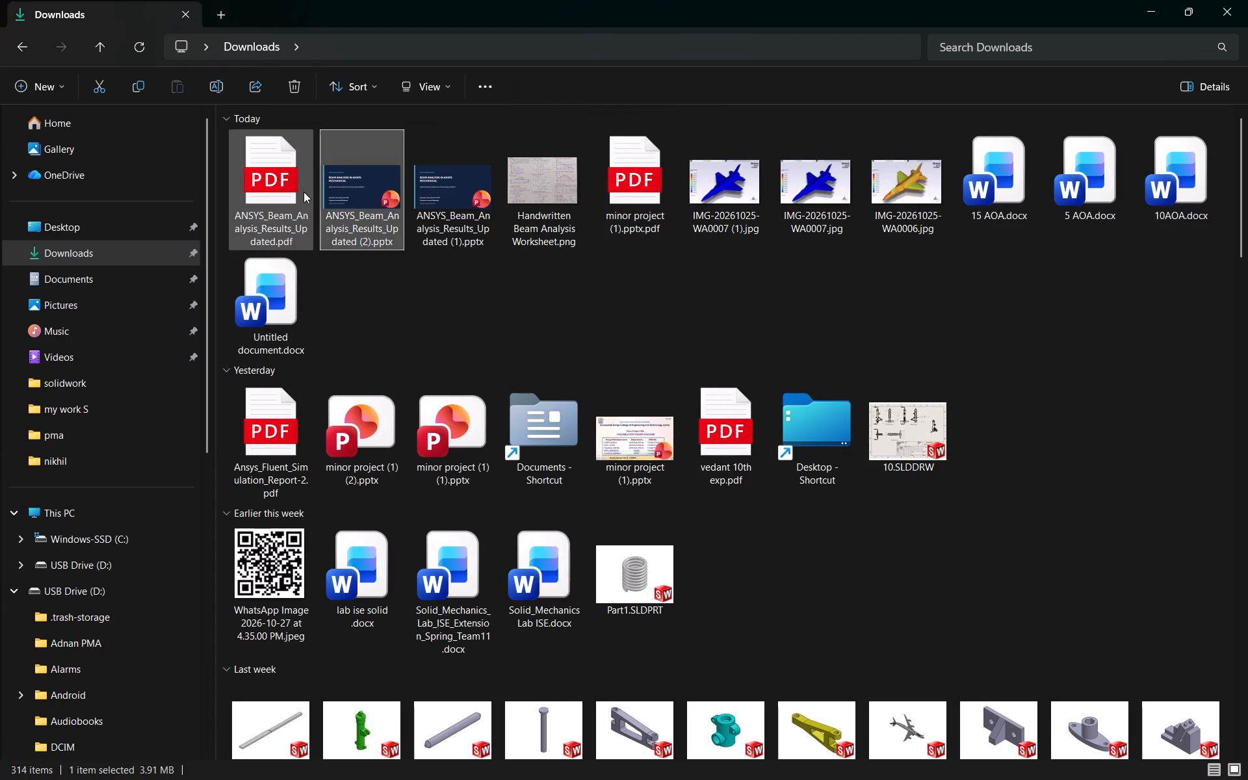
shift+click(304, 192)
click(141, 73)
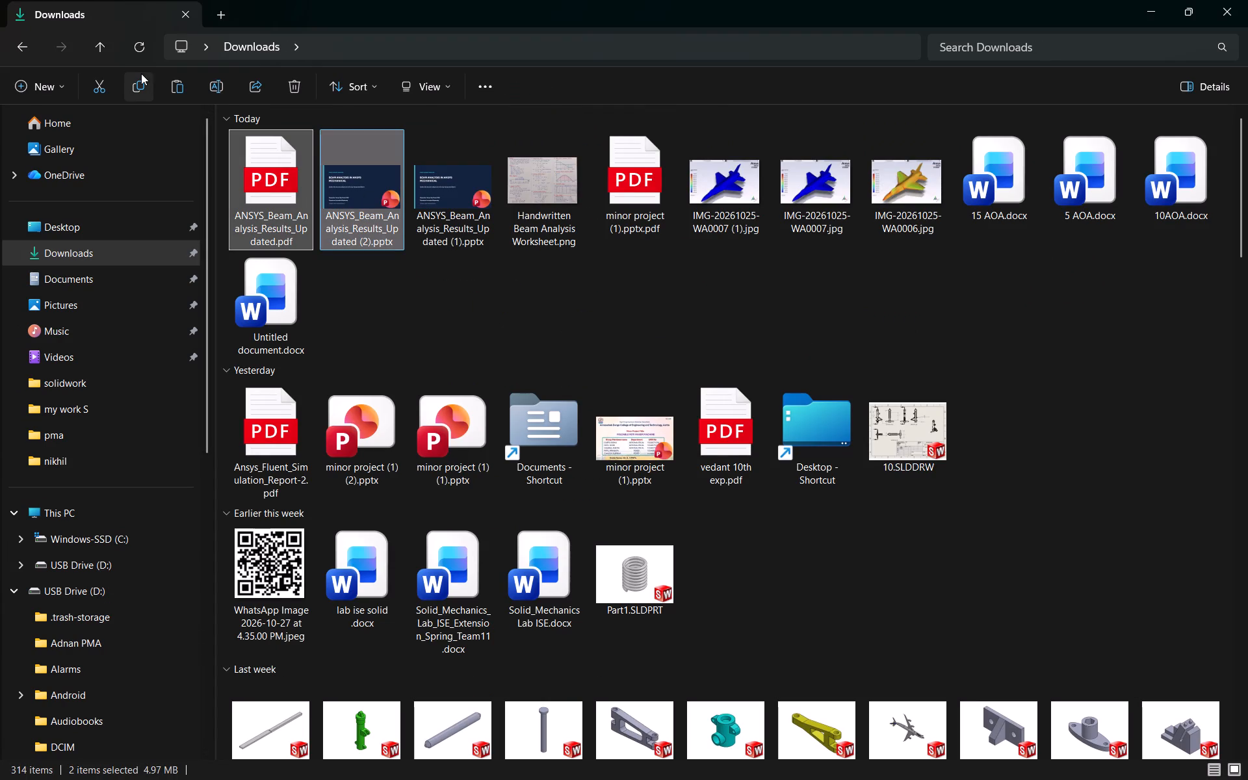
Create a new folder named tanmay at the root of USB Drive (D:).
scroll(88, 606, down, 3)
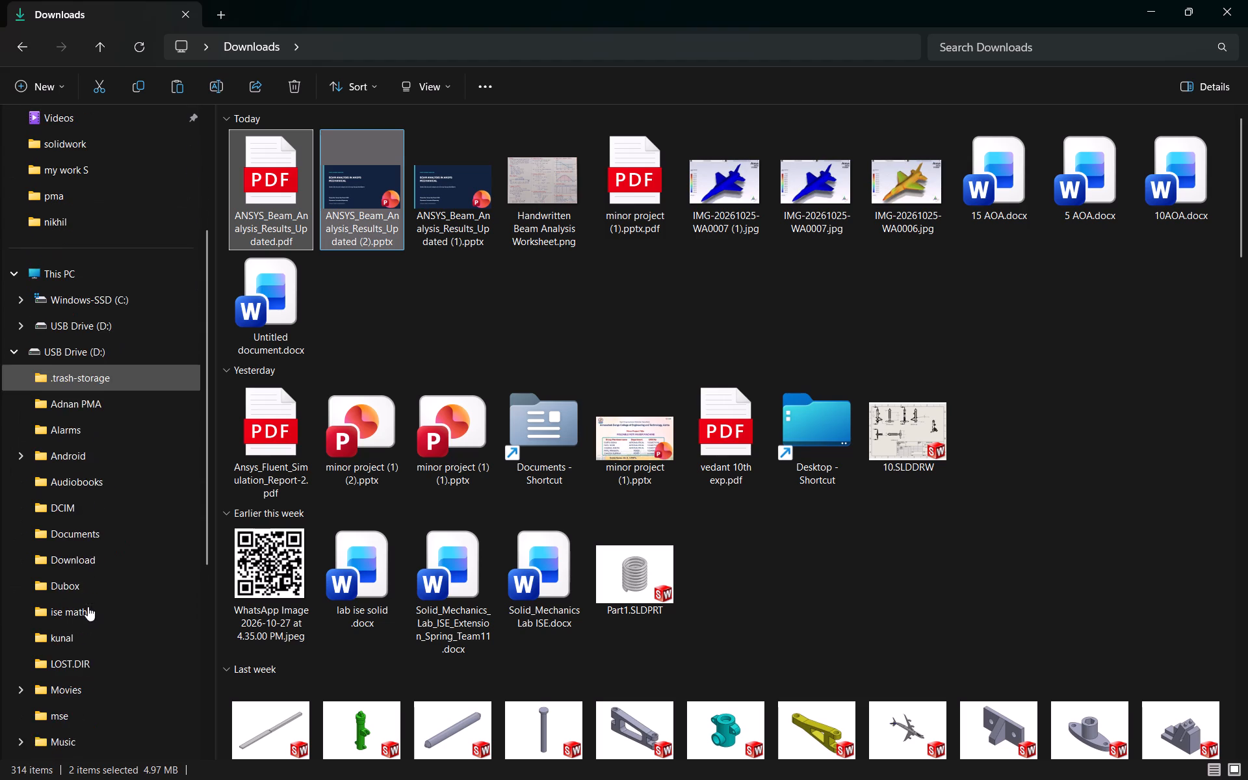
scroll(88, 606, down, 5)
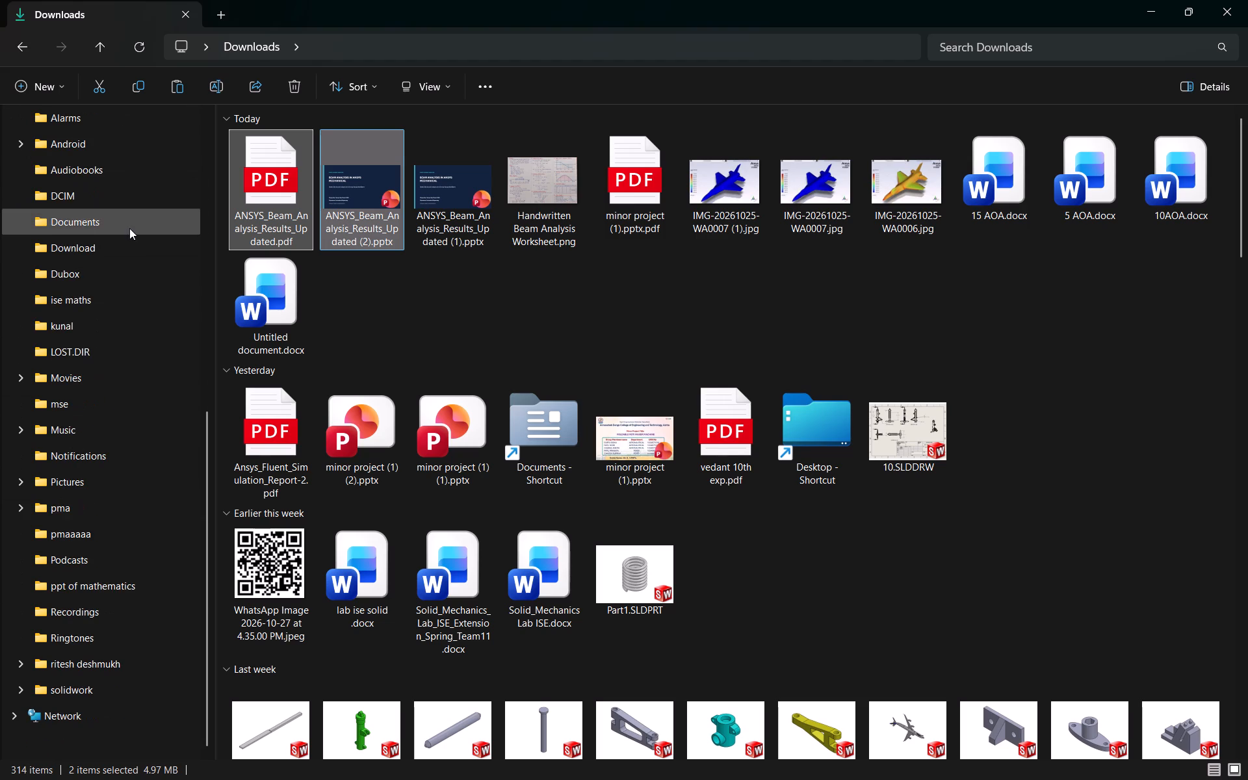
scroll(78, 279, up, 2)
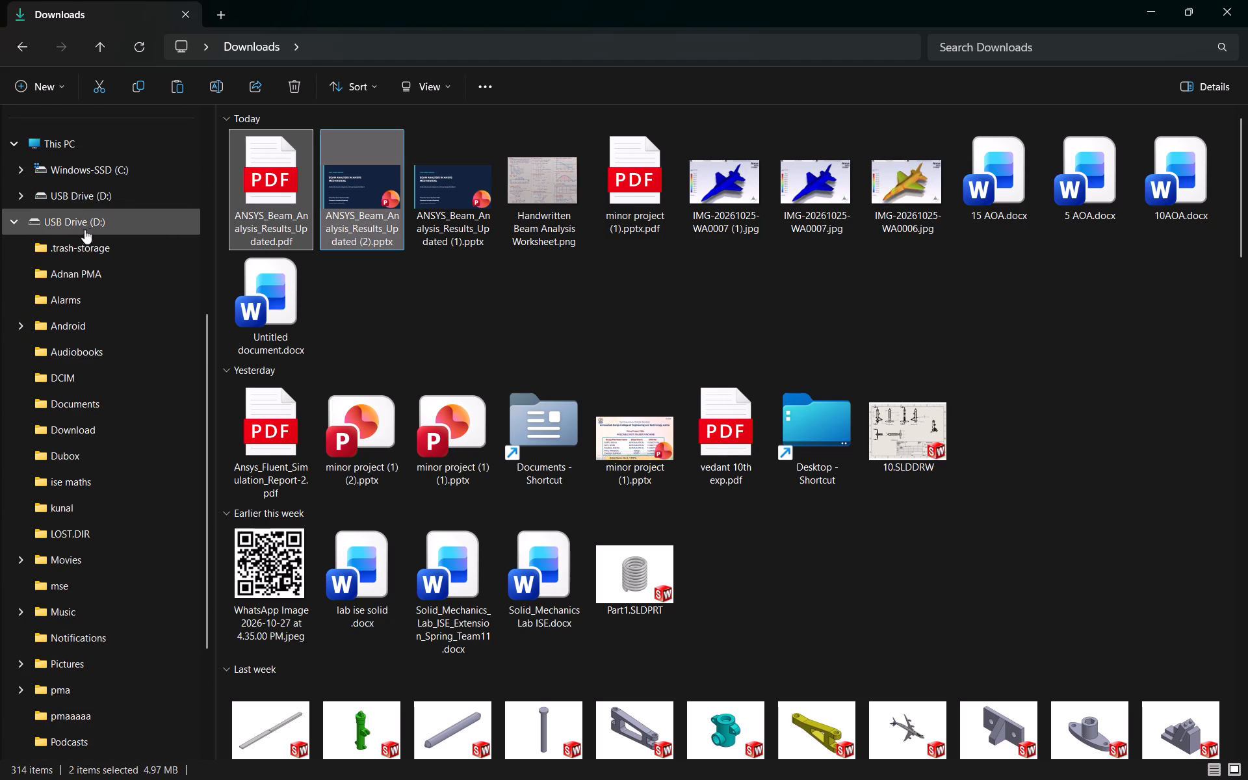
click(84, 216)
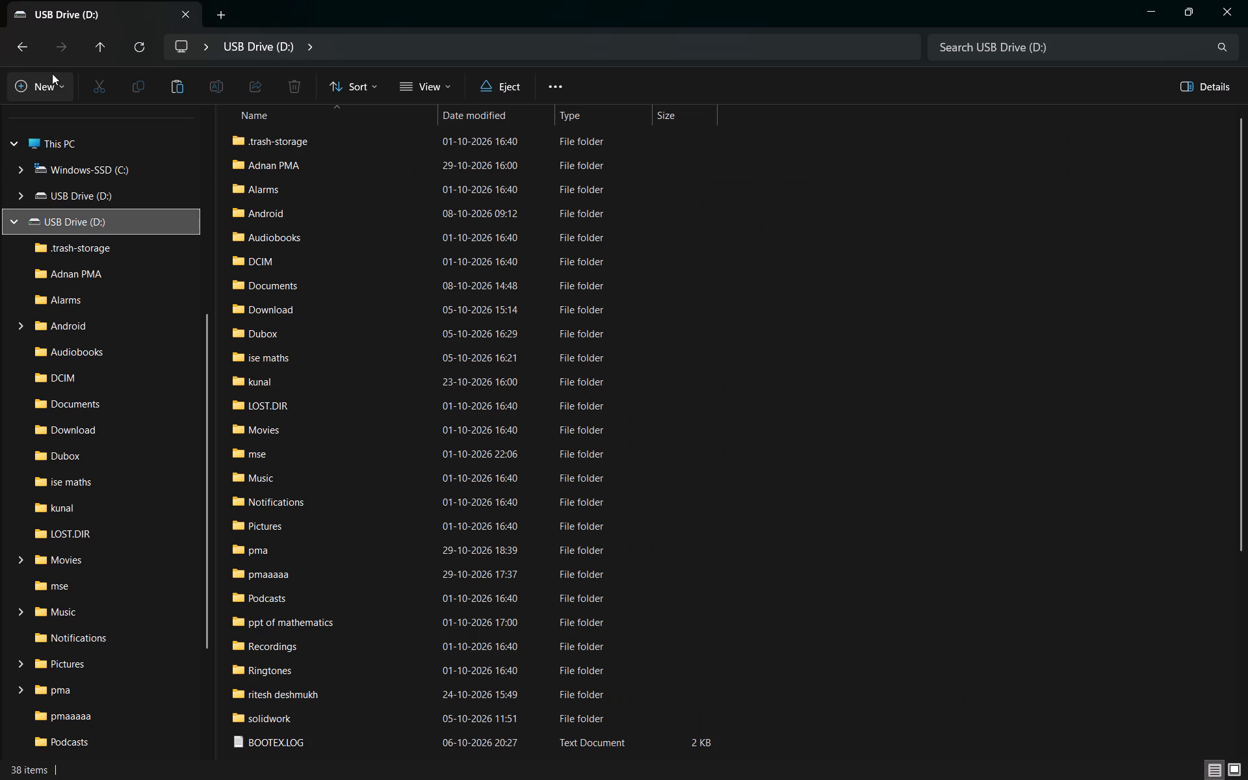
click(47, 75)
click(47, 116)
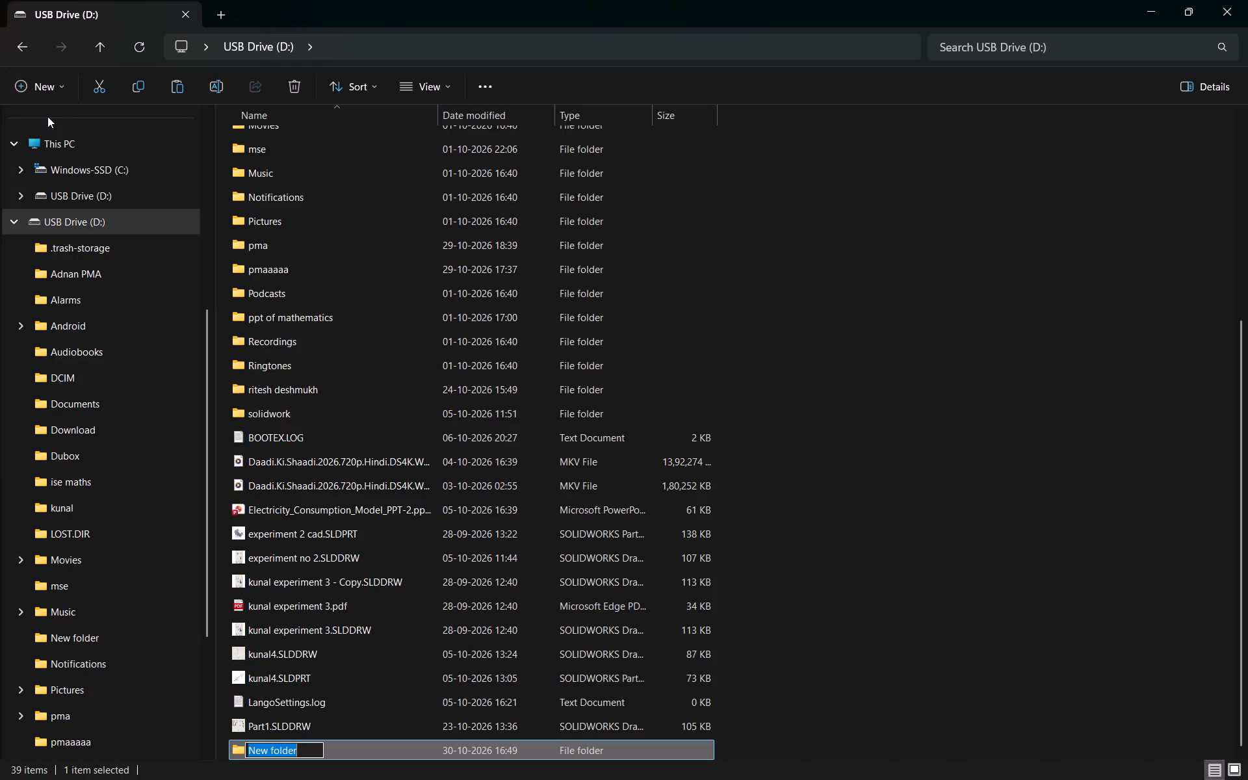
text(tanmay)
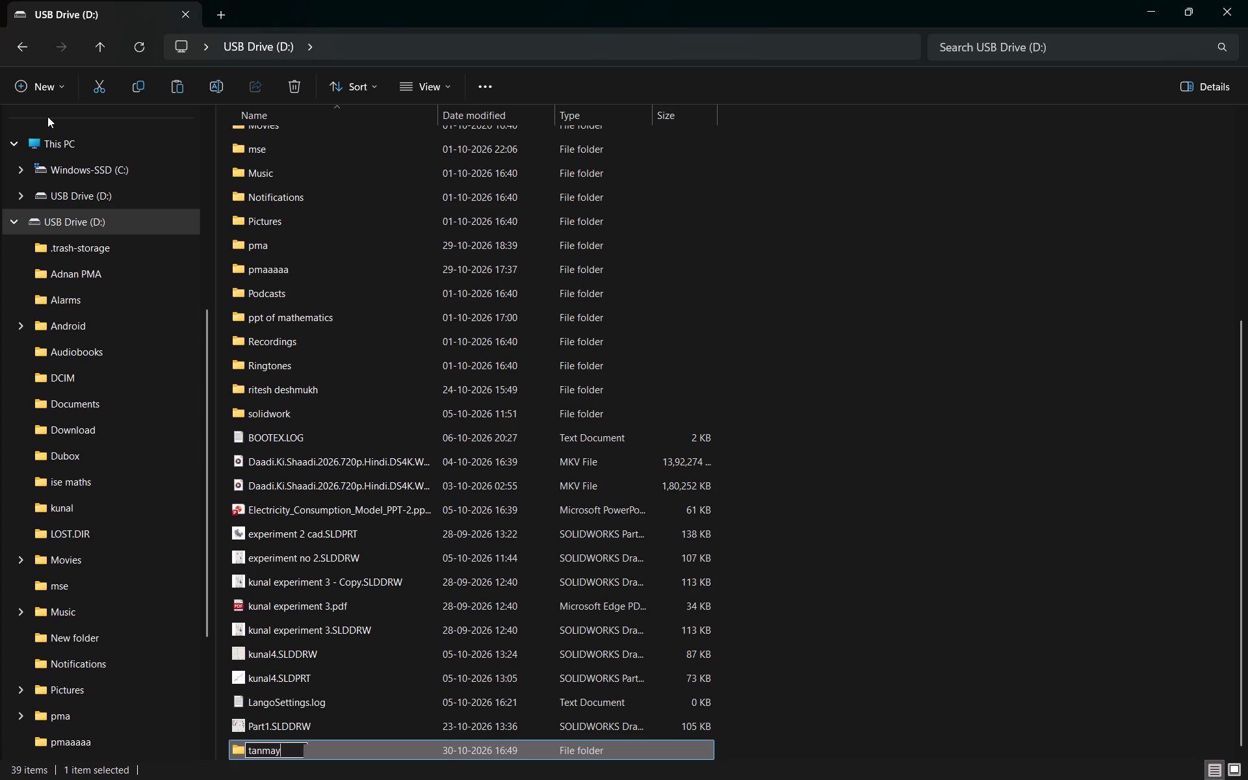
Paste the copied PDF and PPTX files into the tanmay folder on the USB drive, and close File Explorer.
double_click(400, 746)
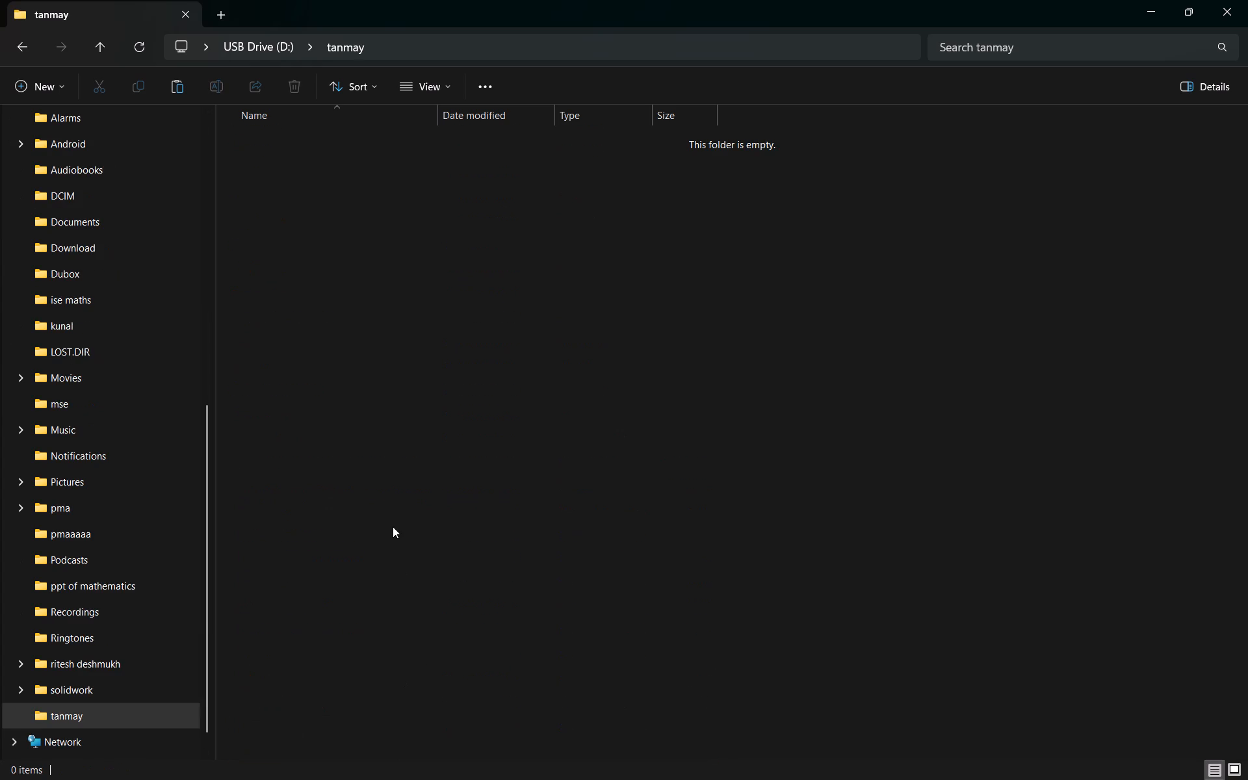
key(ctrl+v)
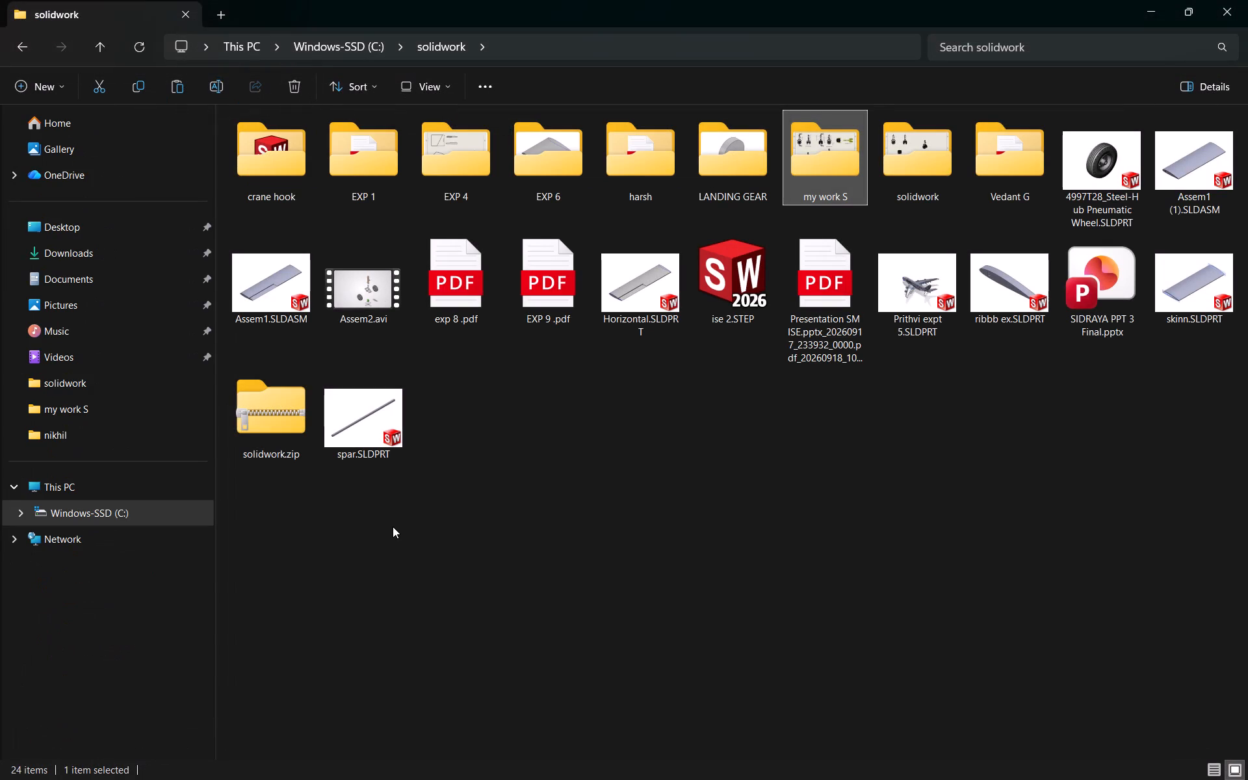
click(1247, 0)
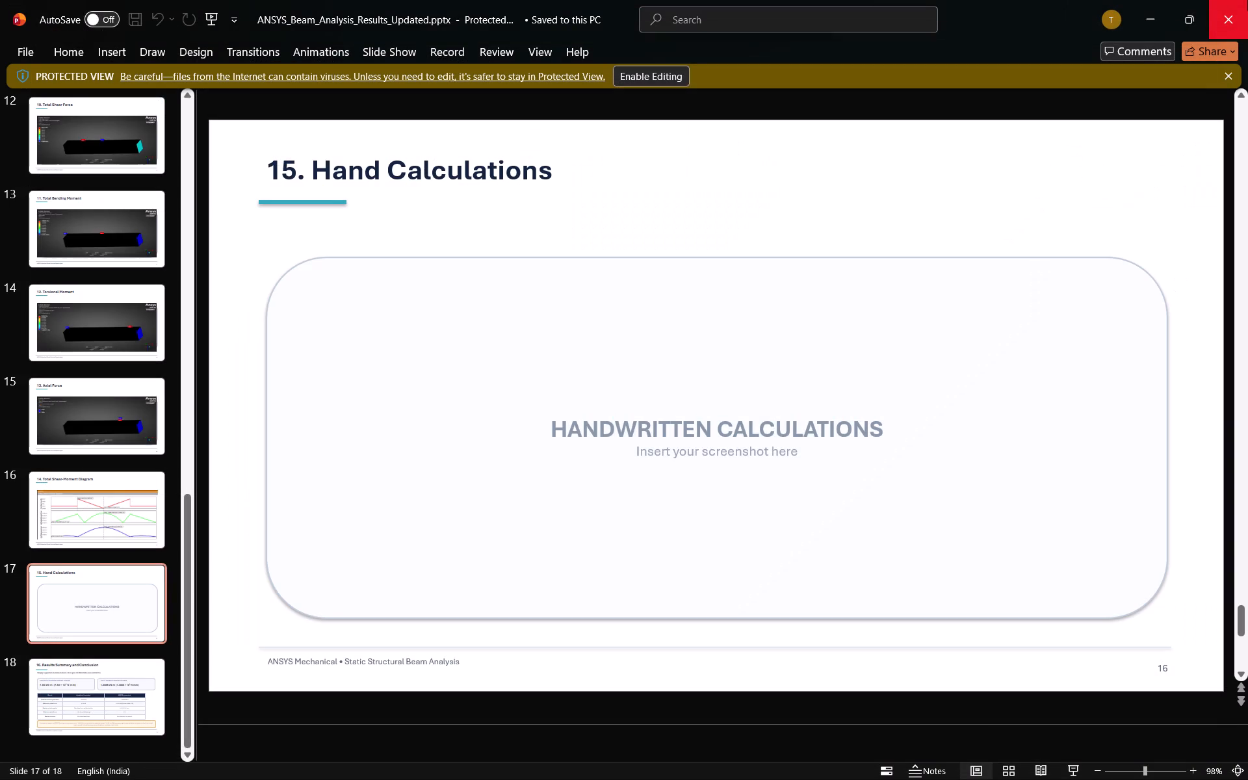
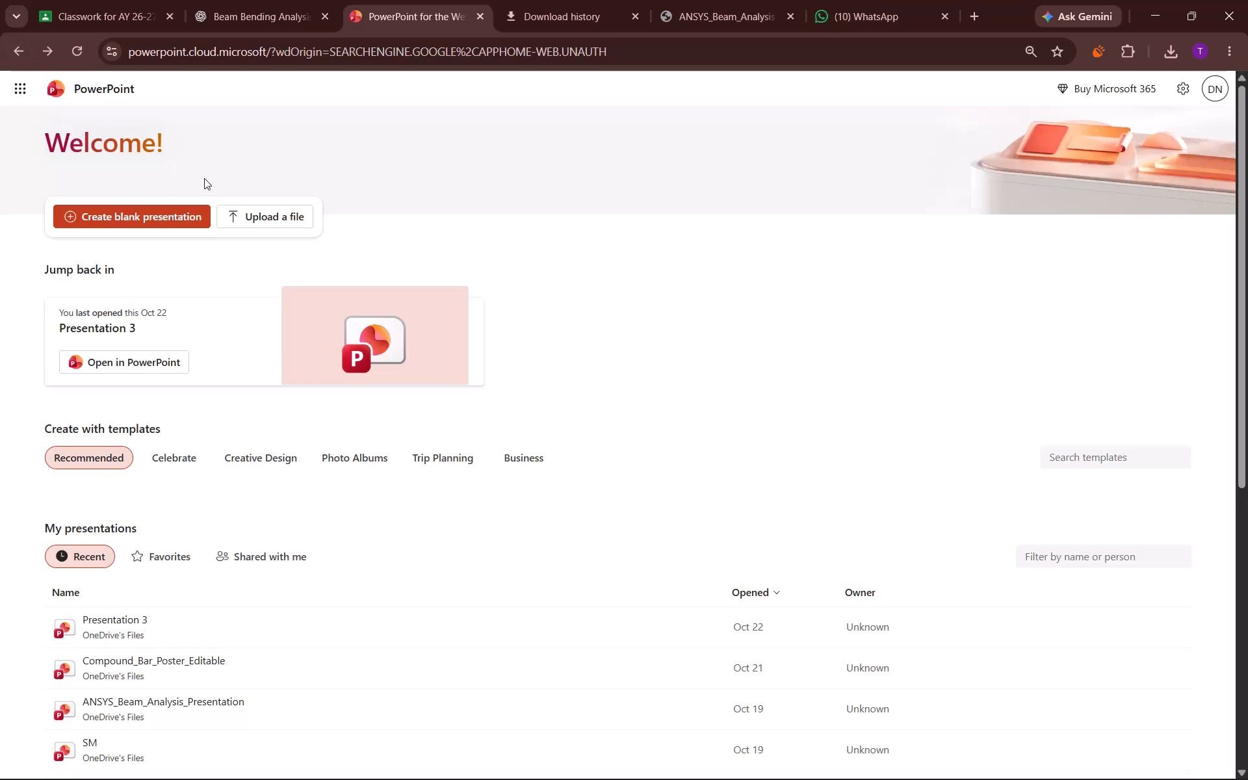
Start a file upload in PowerPoint for the web and browse the Downloads folder for the presentation.
click(255, 212)
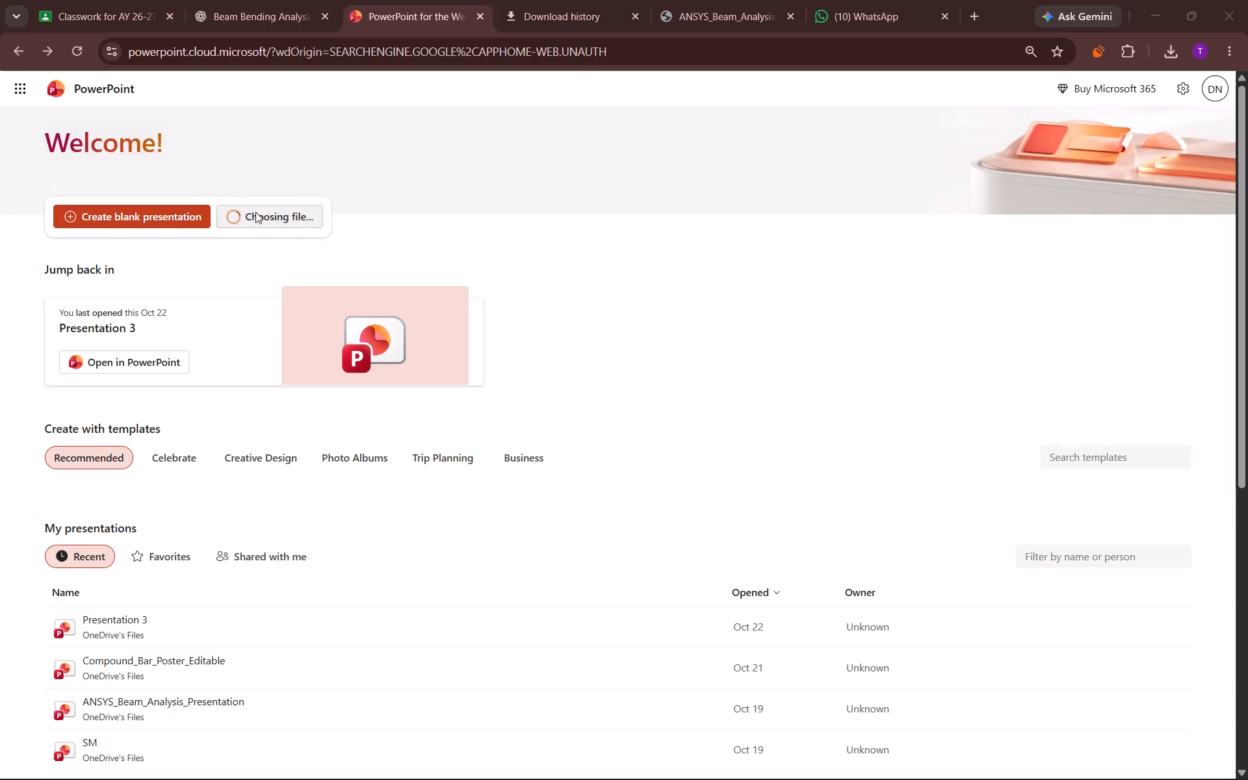
scroll(233, 253, up, 6)
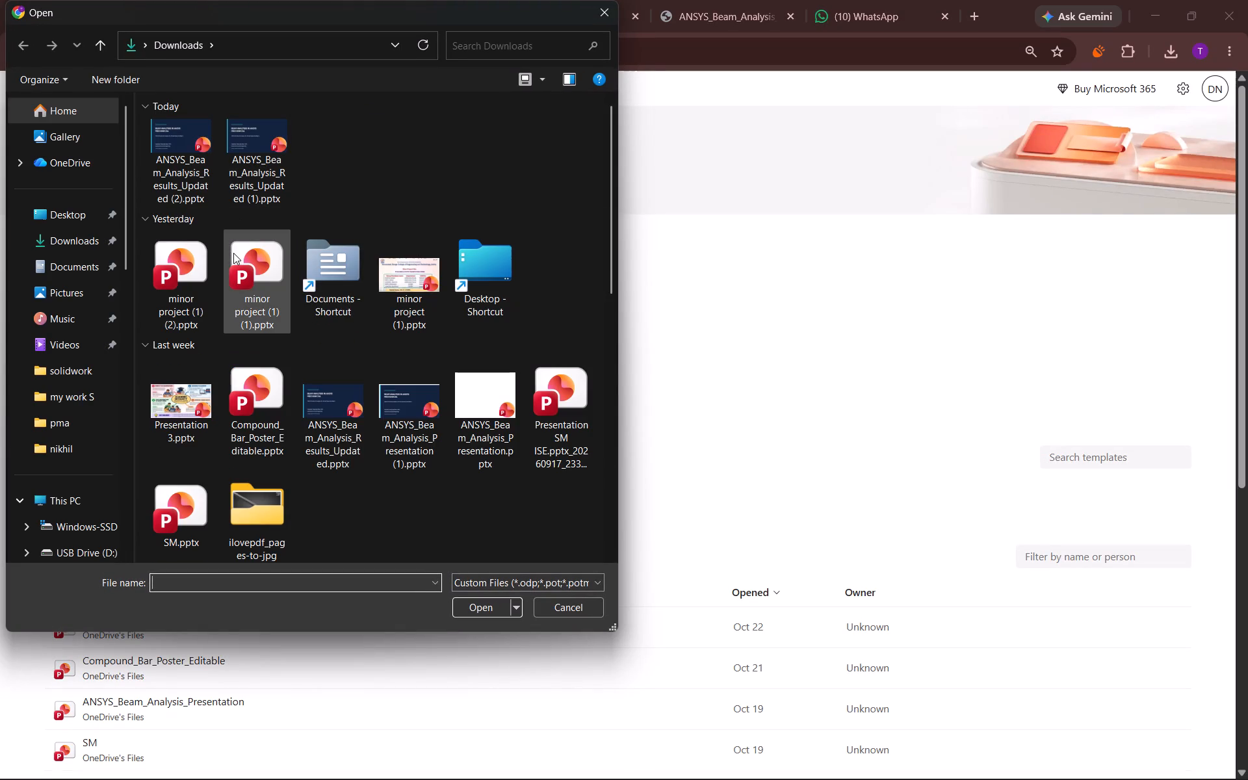
scroll(233, 253, up, 6)
click(80, 241)
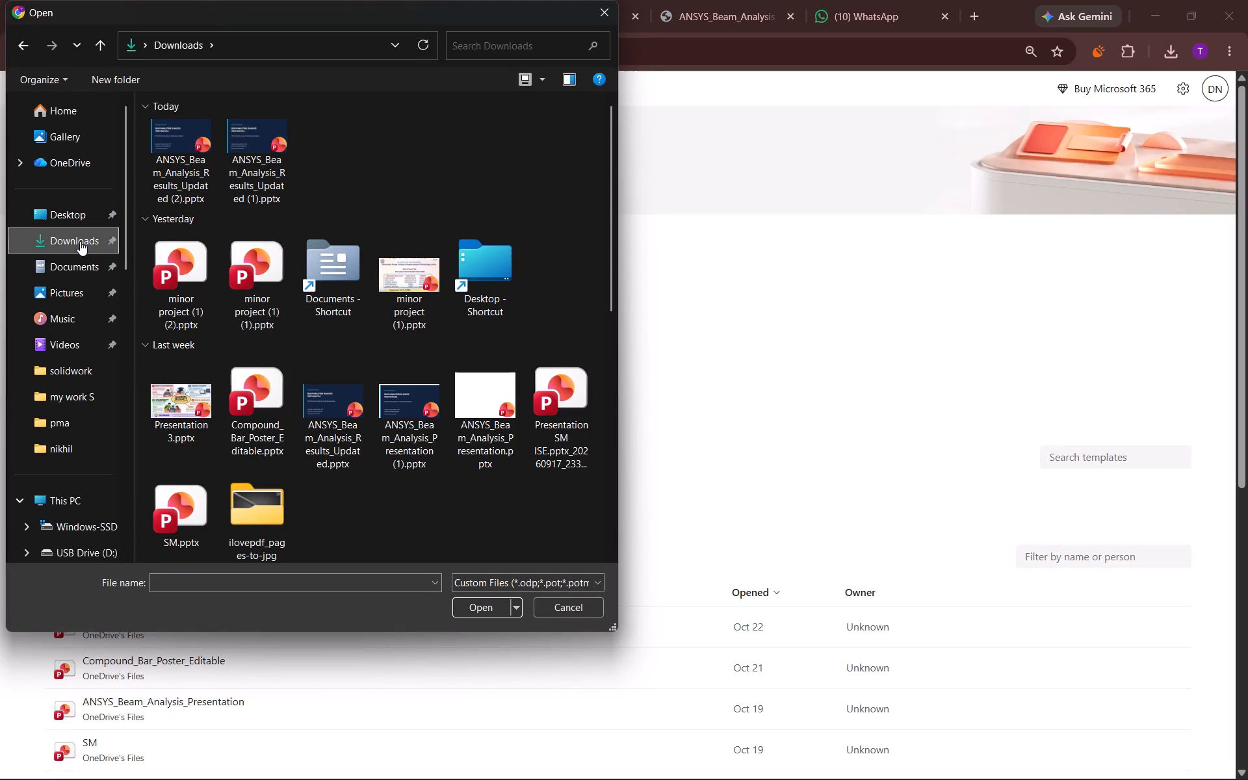
click(80, 241)
scroll(264, 260, up, 4)
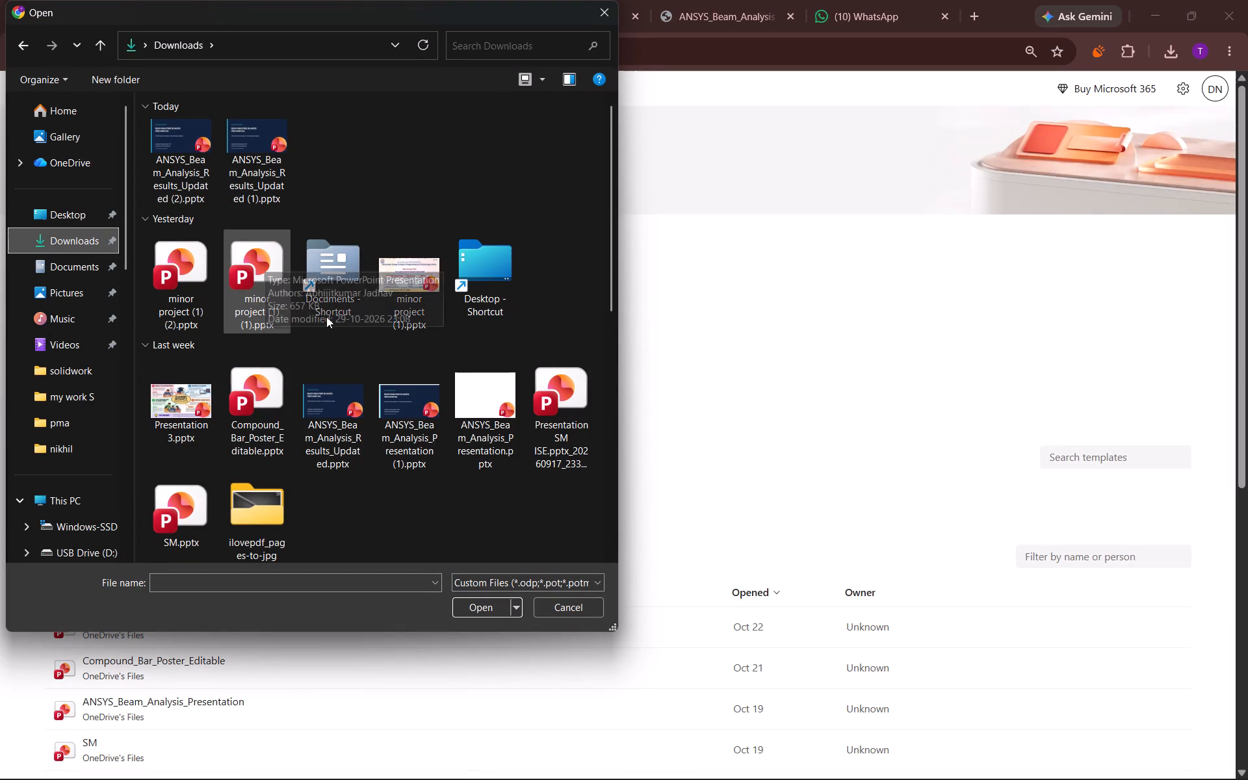
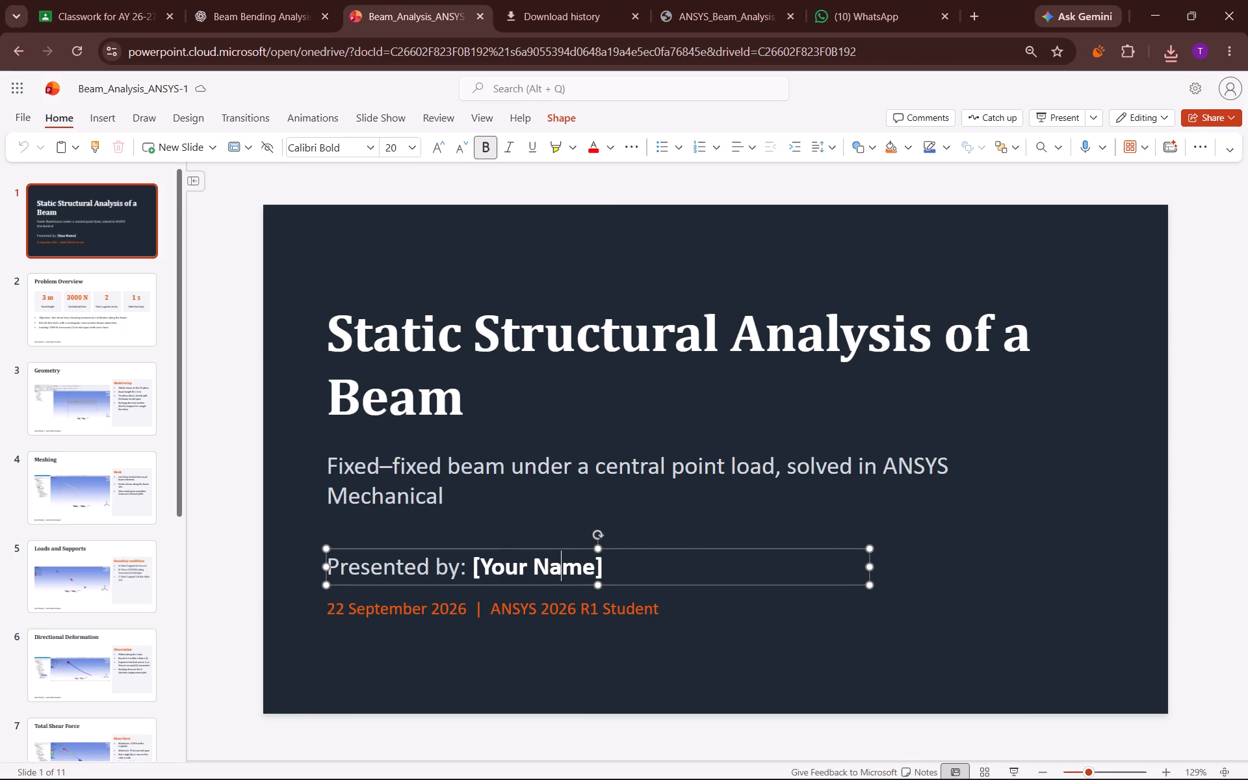
Replace the [Your Name] placeholder after "Presented by:" on the title slide with the presenter's name.
click(604, 571)
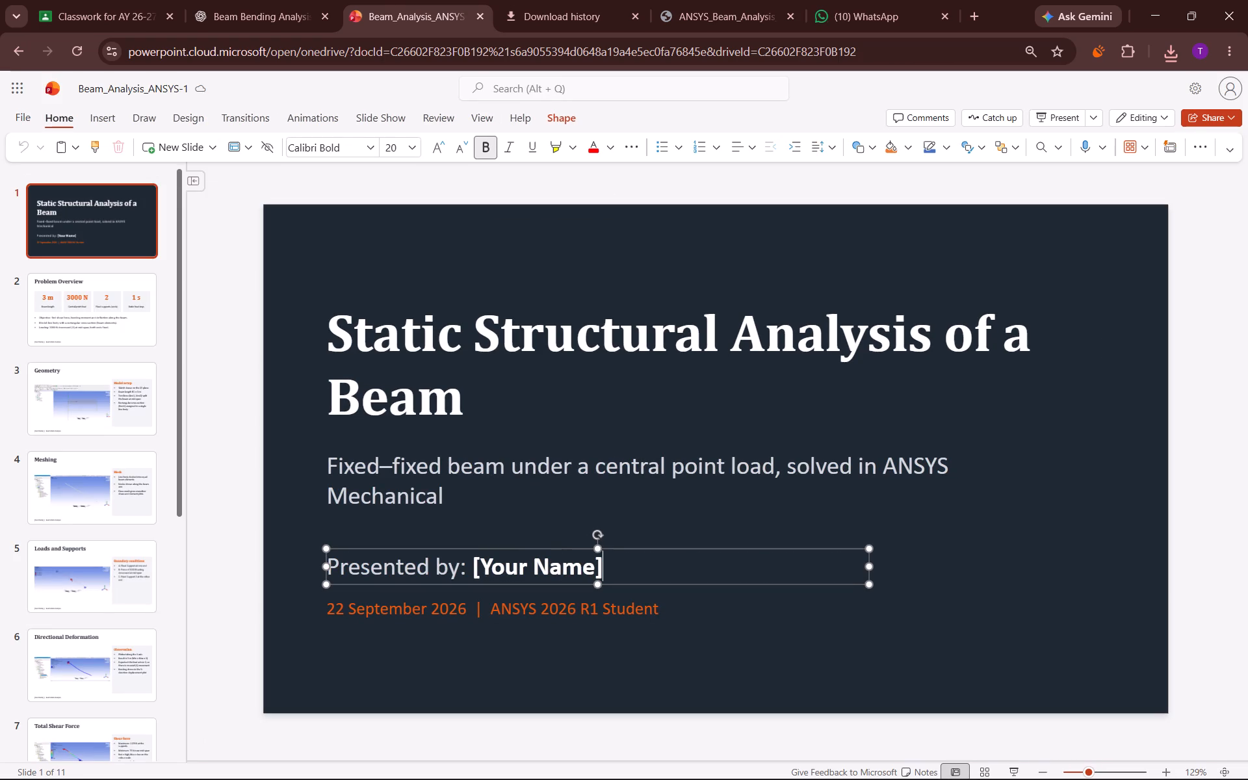
key(BackSpace)
key(BackSpace)
key(BackSpace)
key(BackSpace)
key(BackSpace)
key(BackSpace)
key(BackSpace)
key(BackSpace)
key(BackSpace)
key(BackSpace)
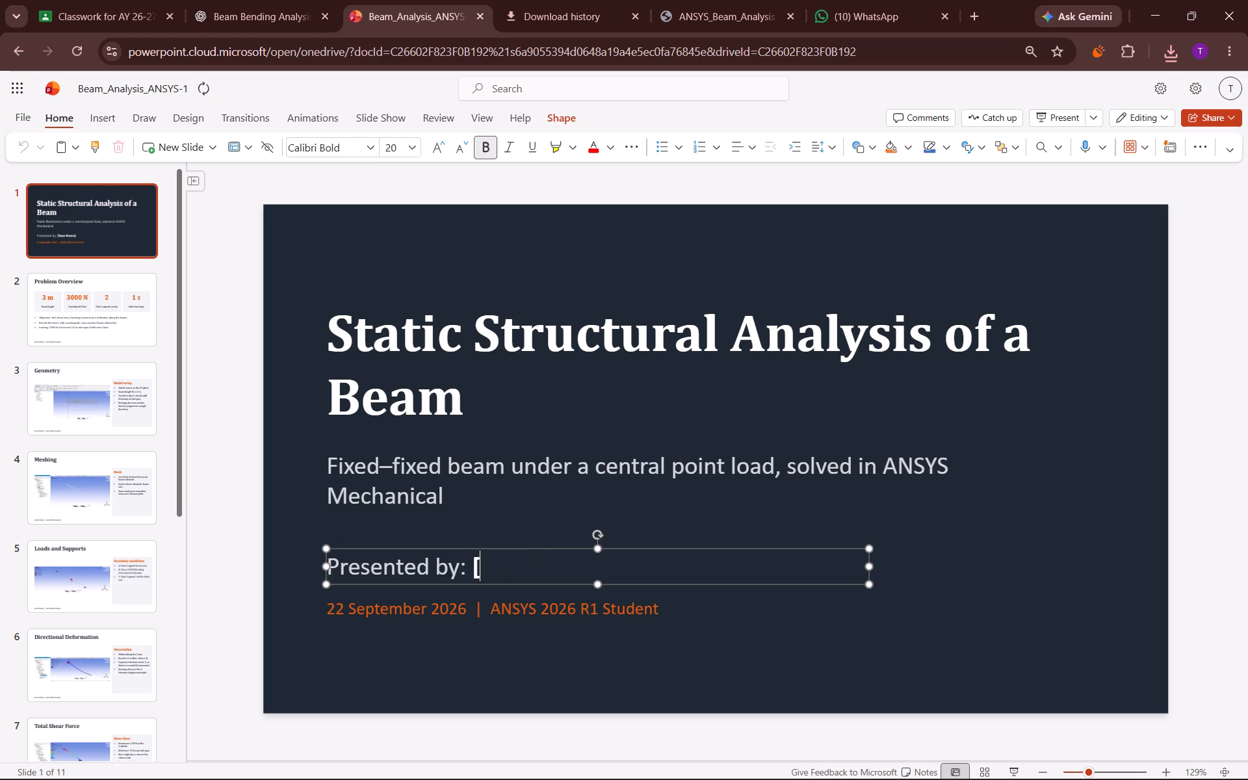
key(BackSpace)
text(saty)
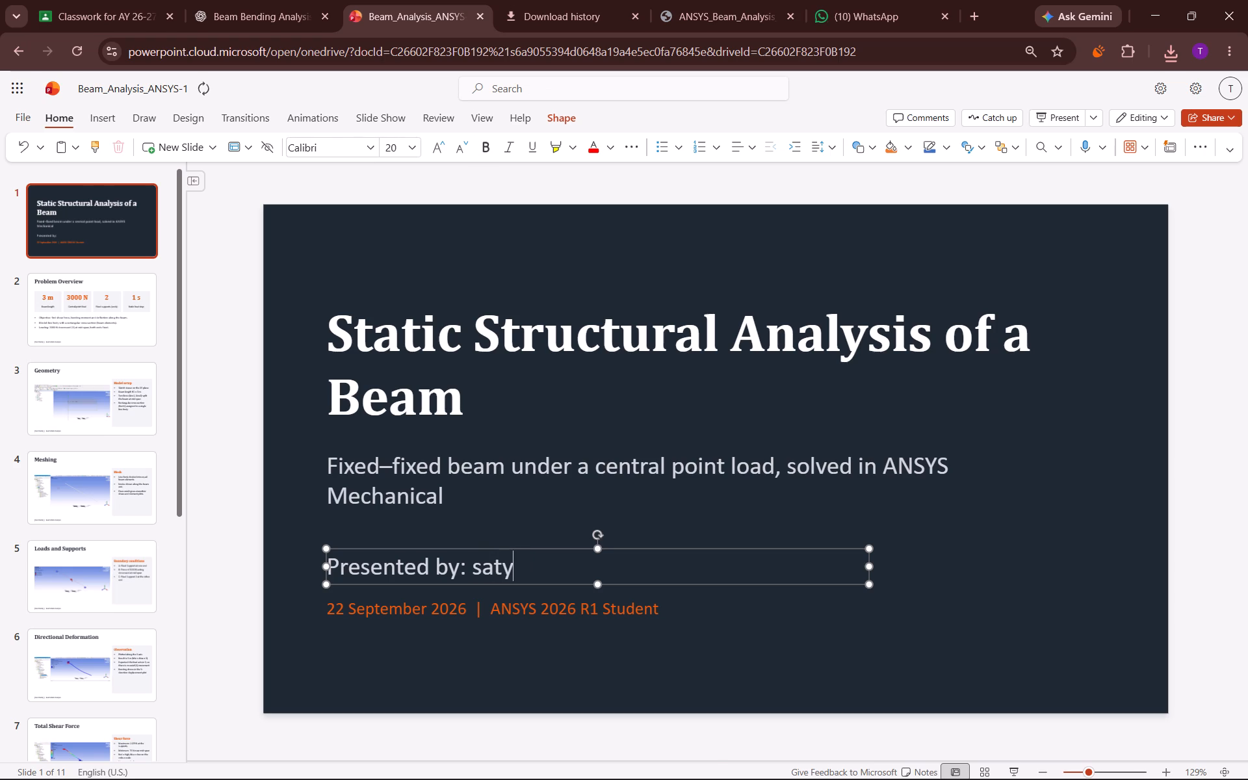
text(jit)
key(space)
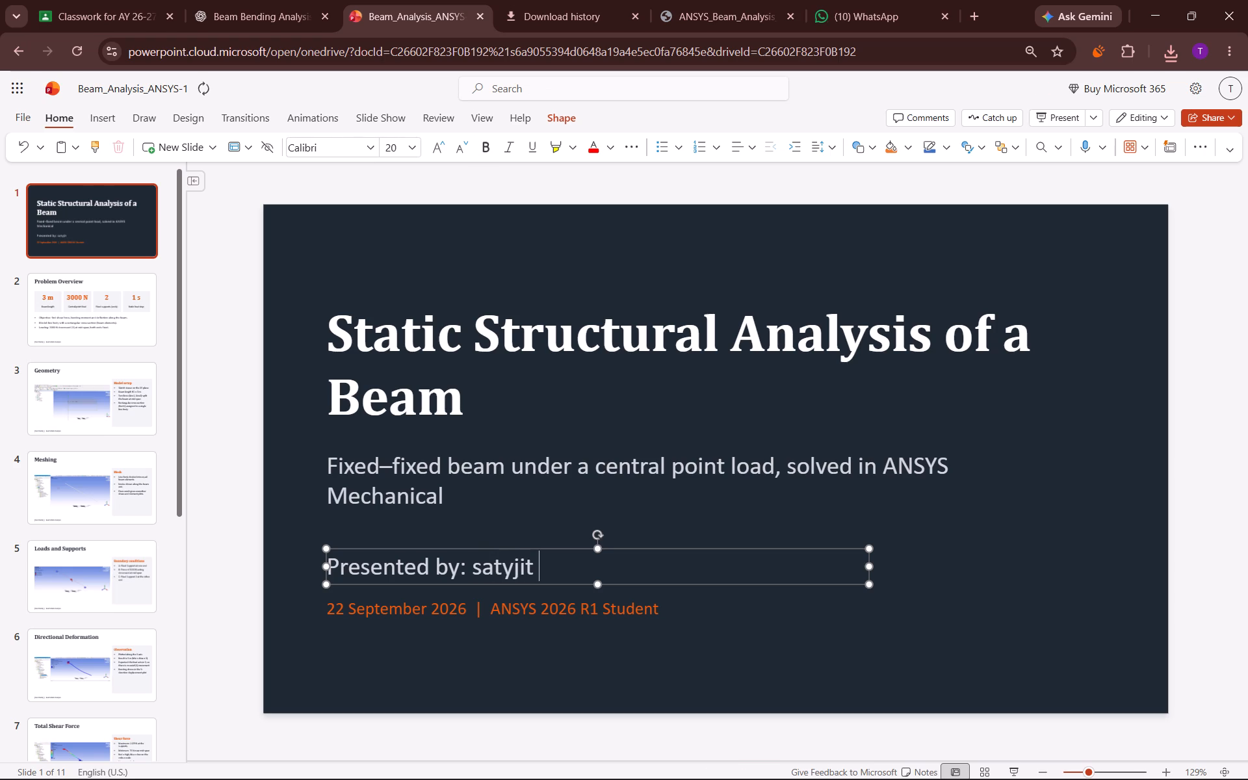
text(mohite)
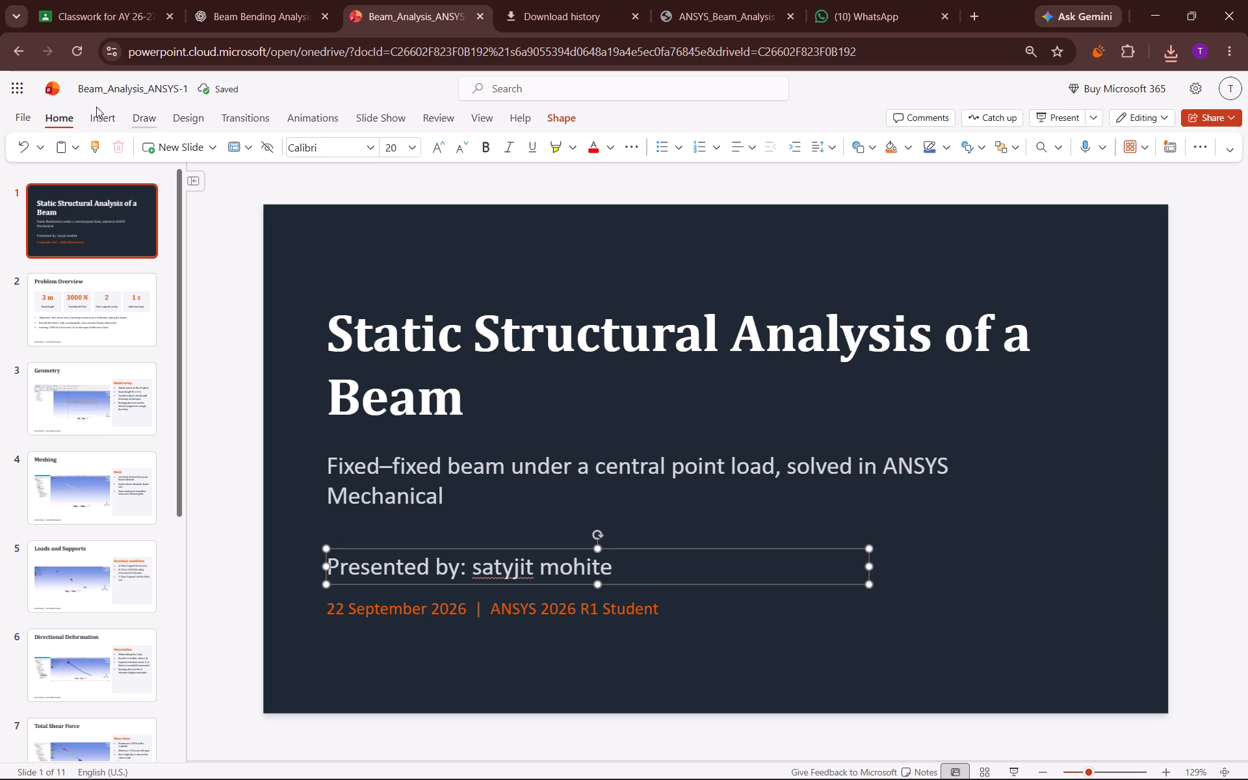
Download a PPTX copy of the Beam_Analysis_ANSYS-1 presentation.
click(23, 112)
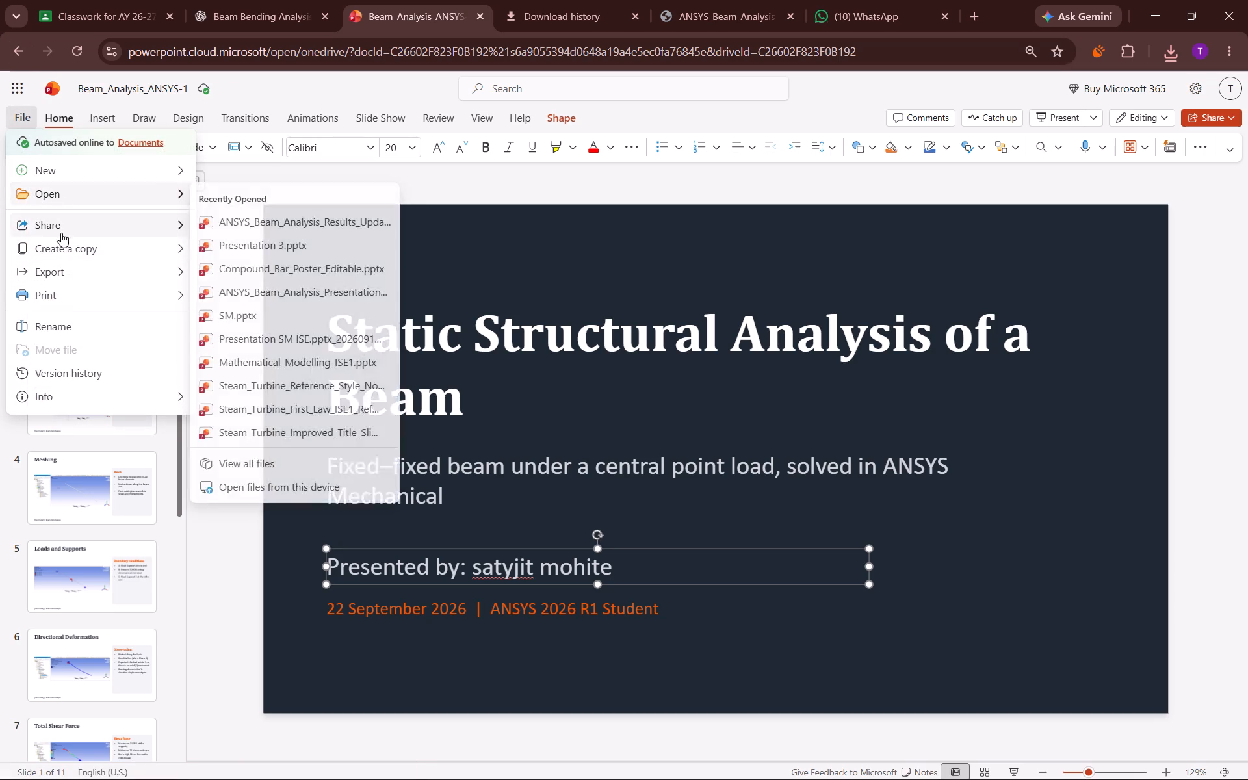
click(226, 283)
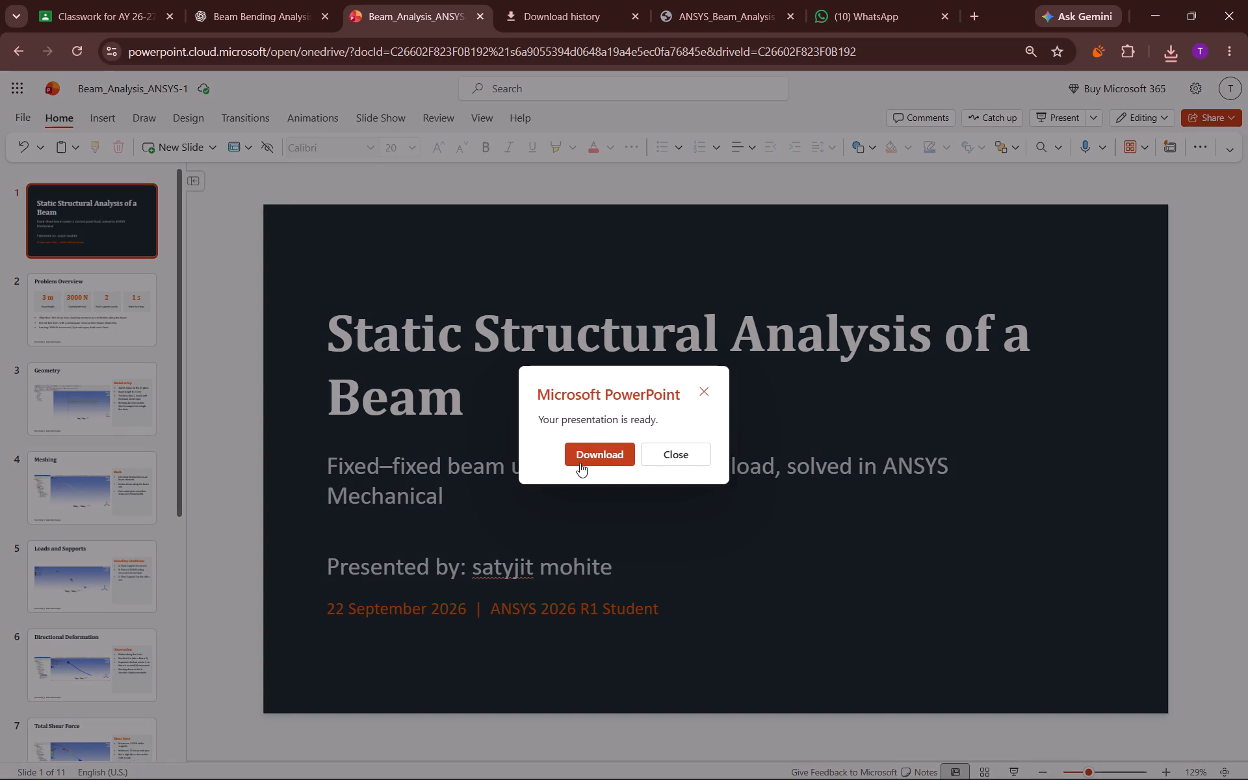
click(597, 445)
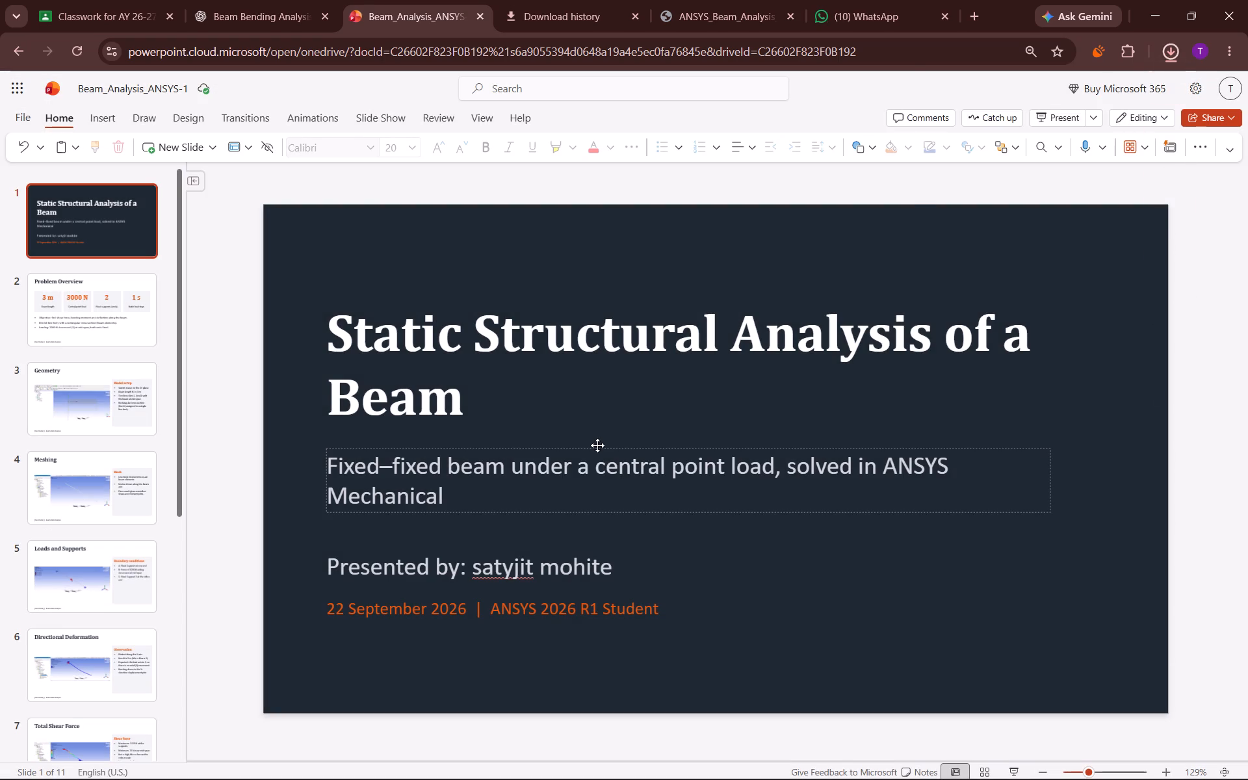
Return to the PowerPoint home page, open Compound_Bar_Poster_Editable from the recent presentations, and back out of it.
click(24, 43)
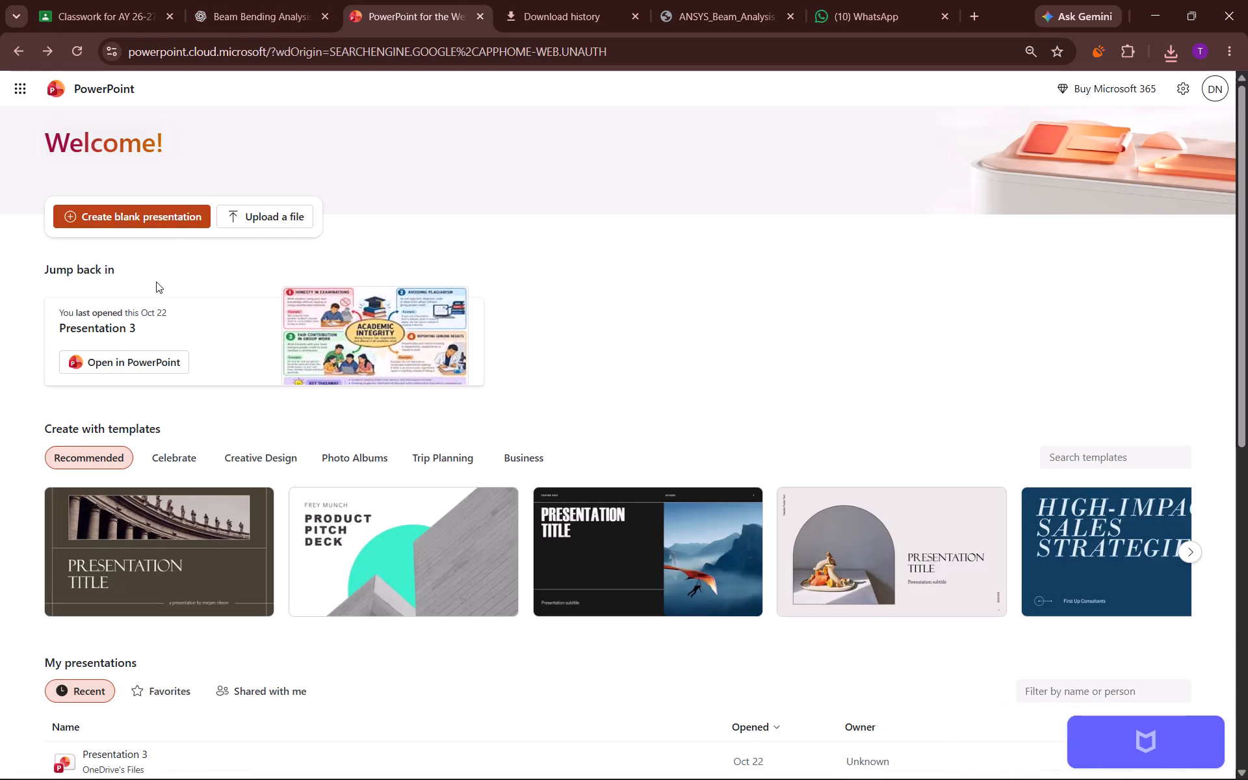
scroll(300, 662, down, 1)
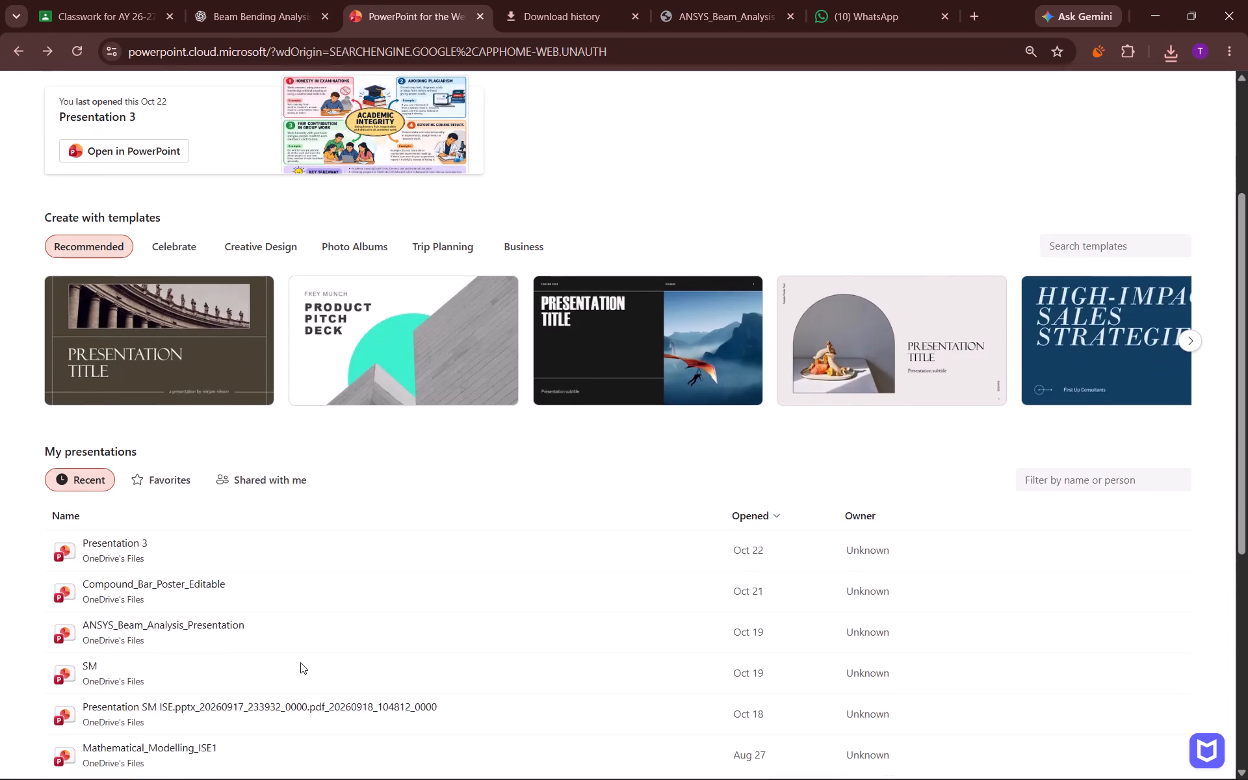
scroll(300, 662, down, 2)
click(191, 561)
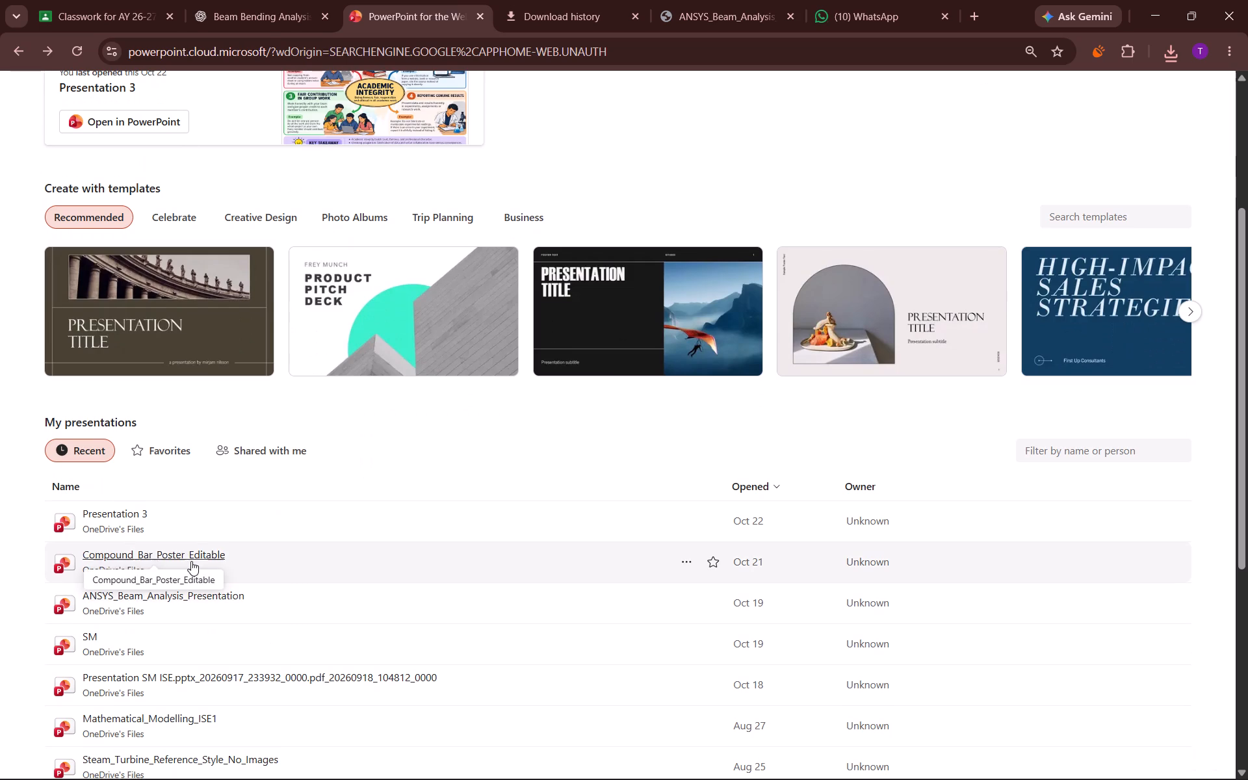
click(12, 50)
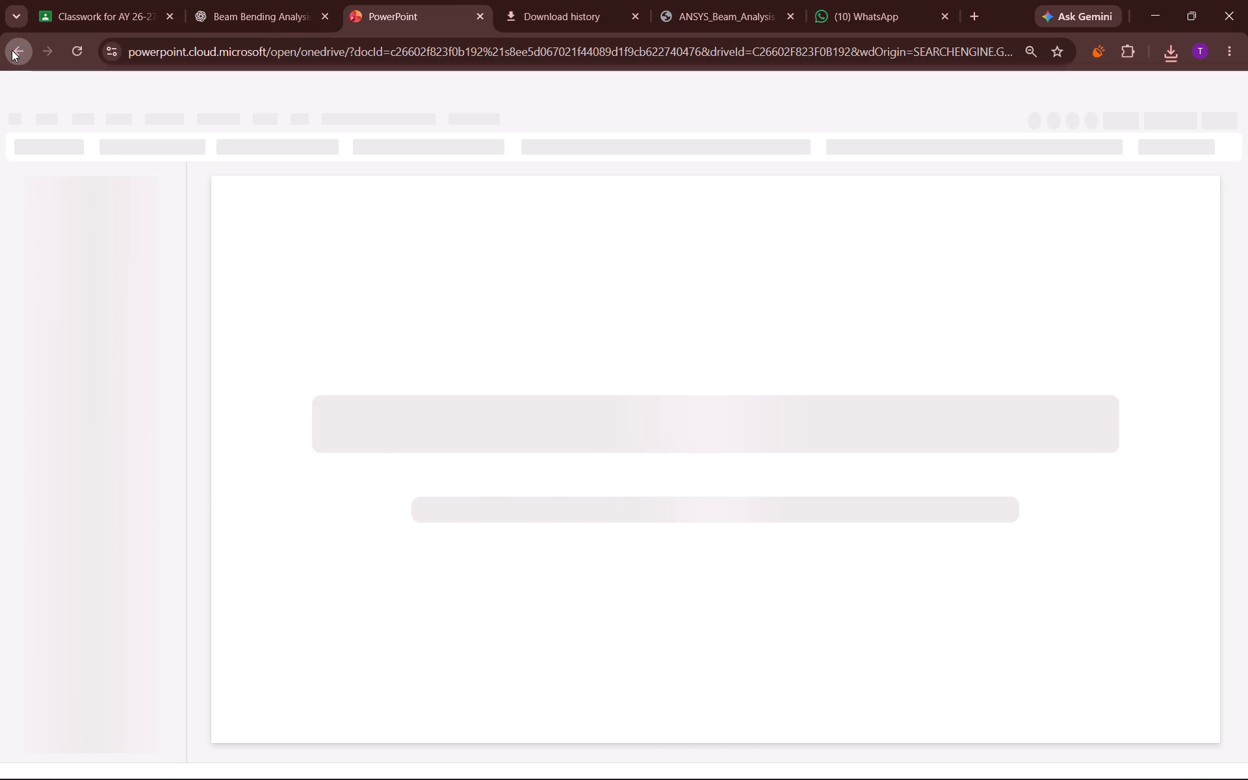
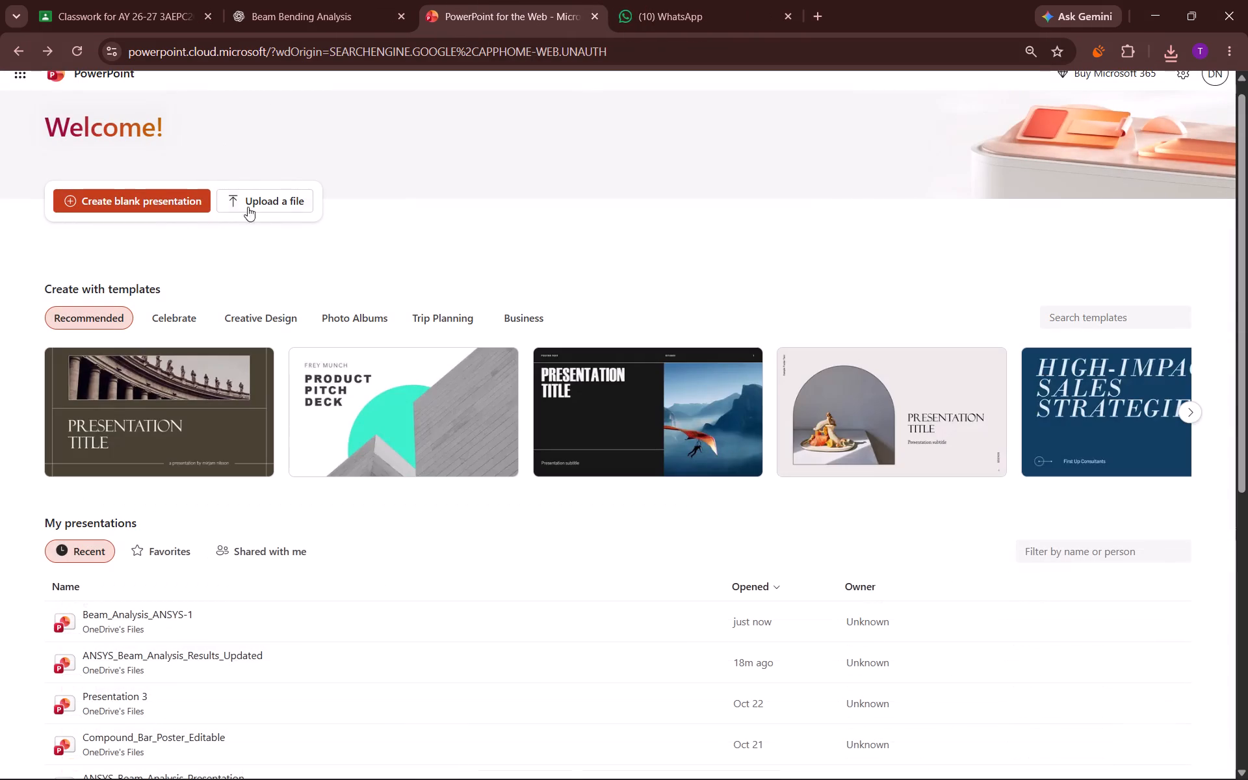
Upload ANSYS_Beam_Analysis_Results_Updated.pptx from the Downloads folder to PowerPoint online and open it for editing.
click(270, 203)
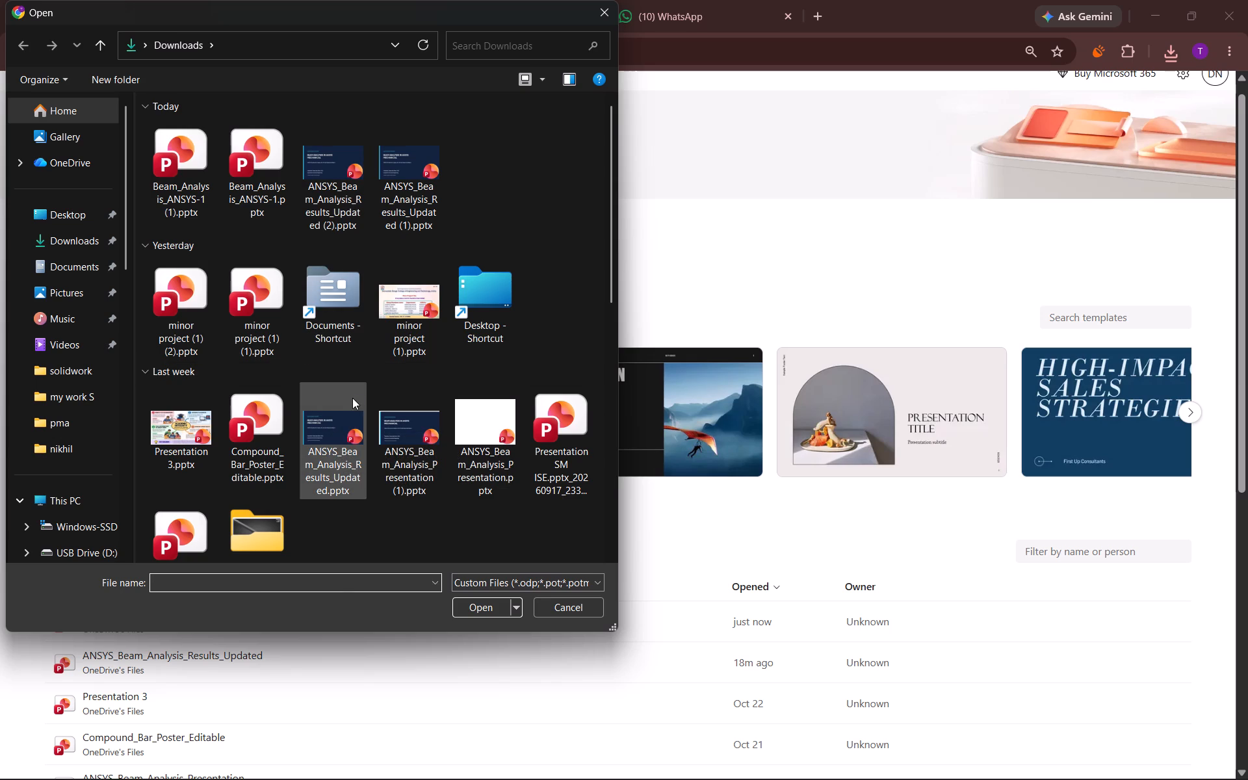
double_click(352, 391)
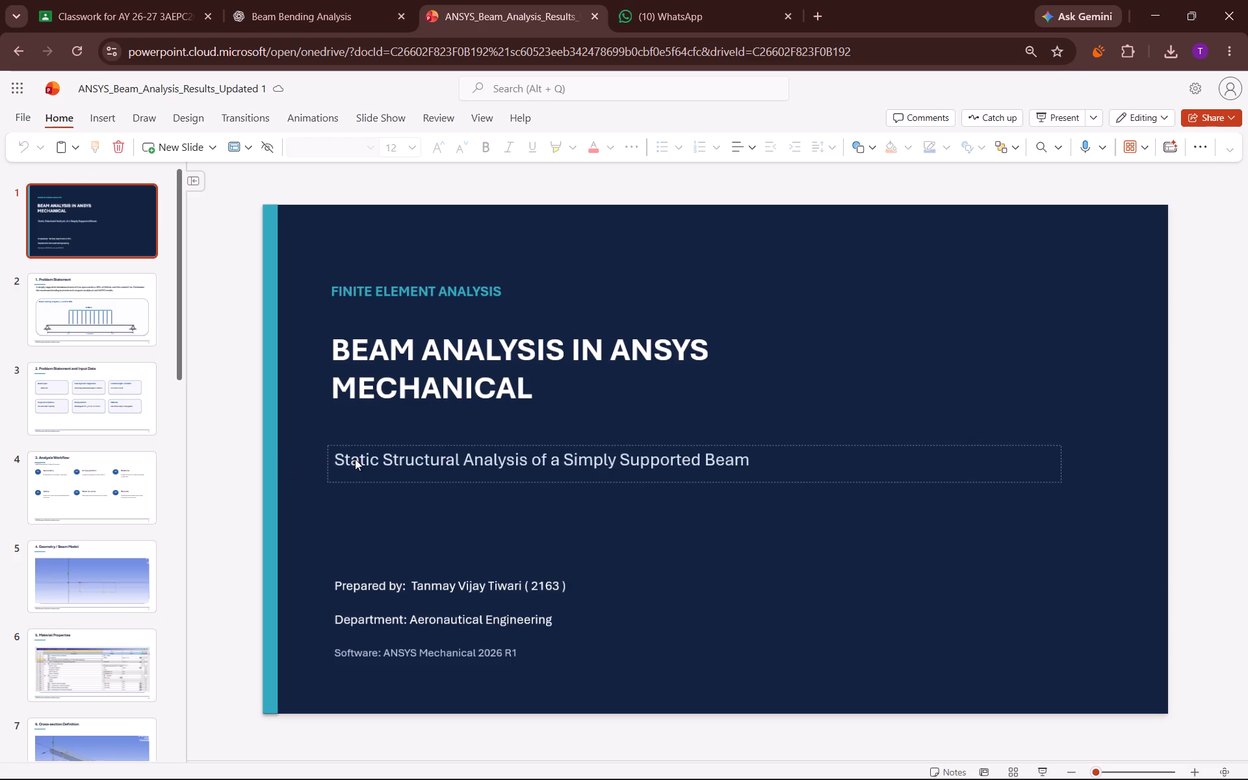
Insert the handwritten beam calculations picture from this device on slide 17, "15. Hand Calculations".
scroll(60, 598, down, 4)
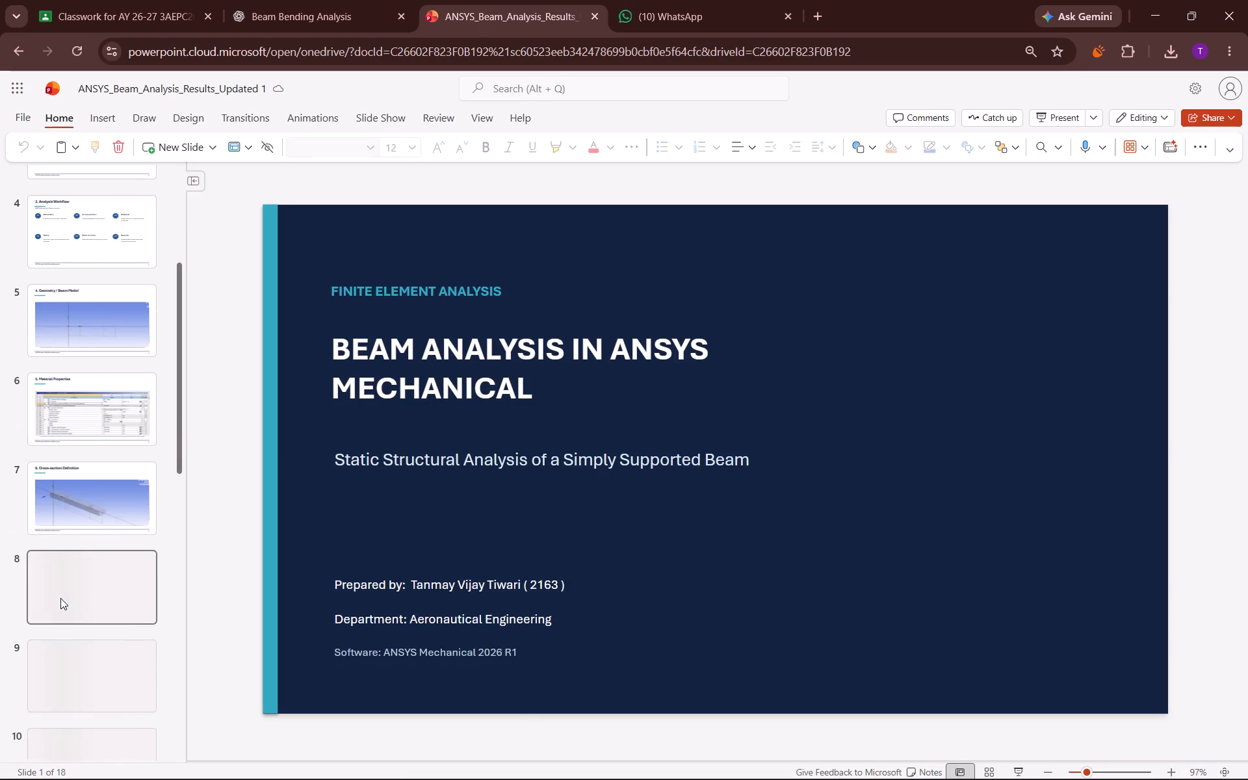
scroll(60, 598, down, 7)
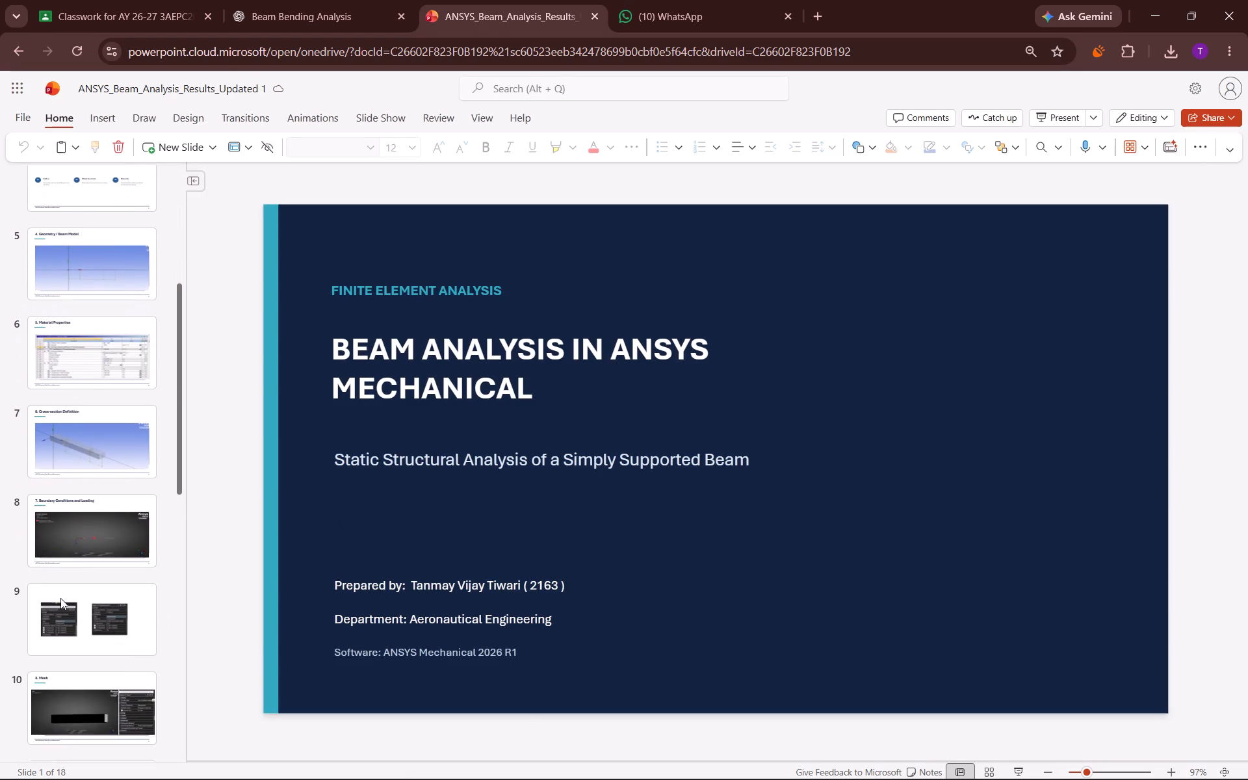
scroll(60, 598, down, 10)
click(89, 615)
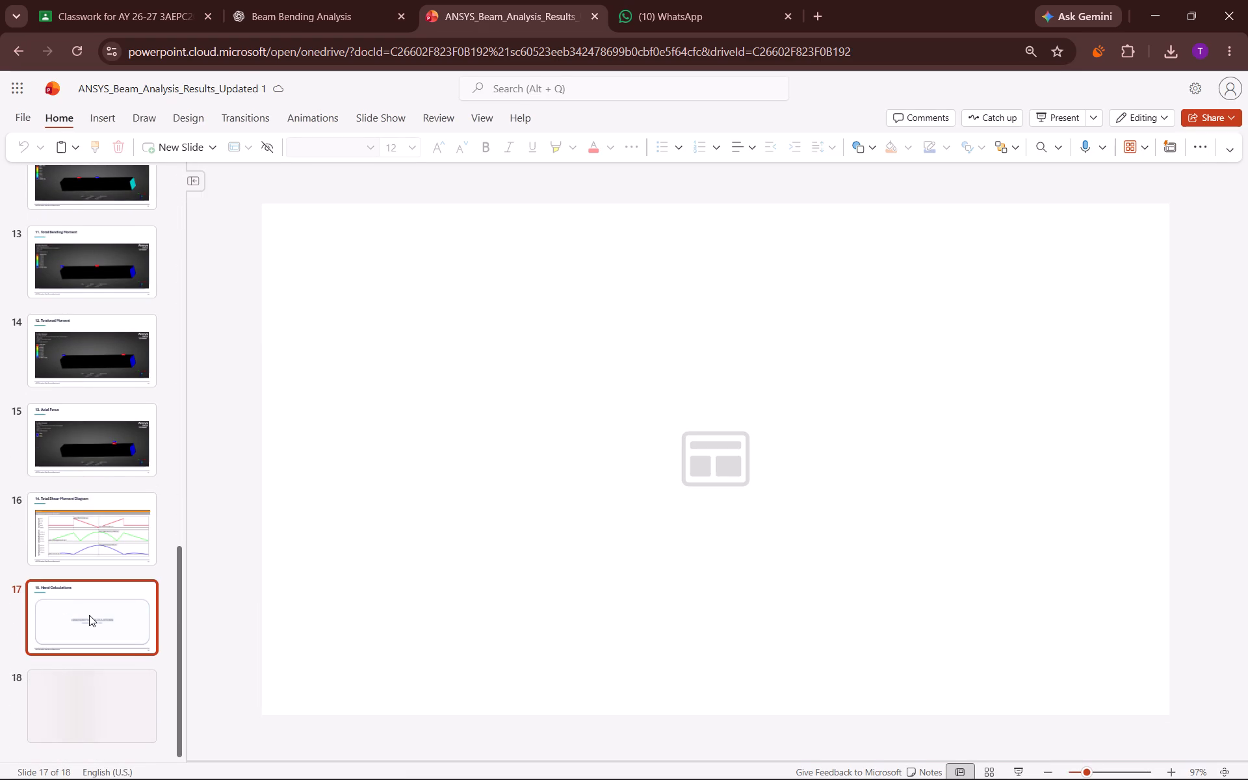
click(102, 114)
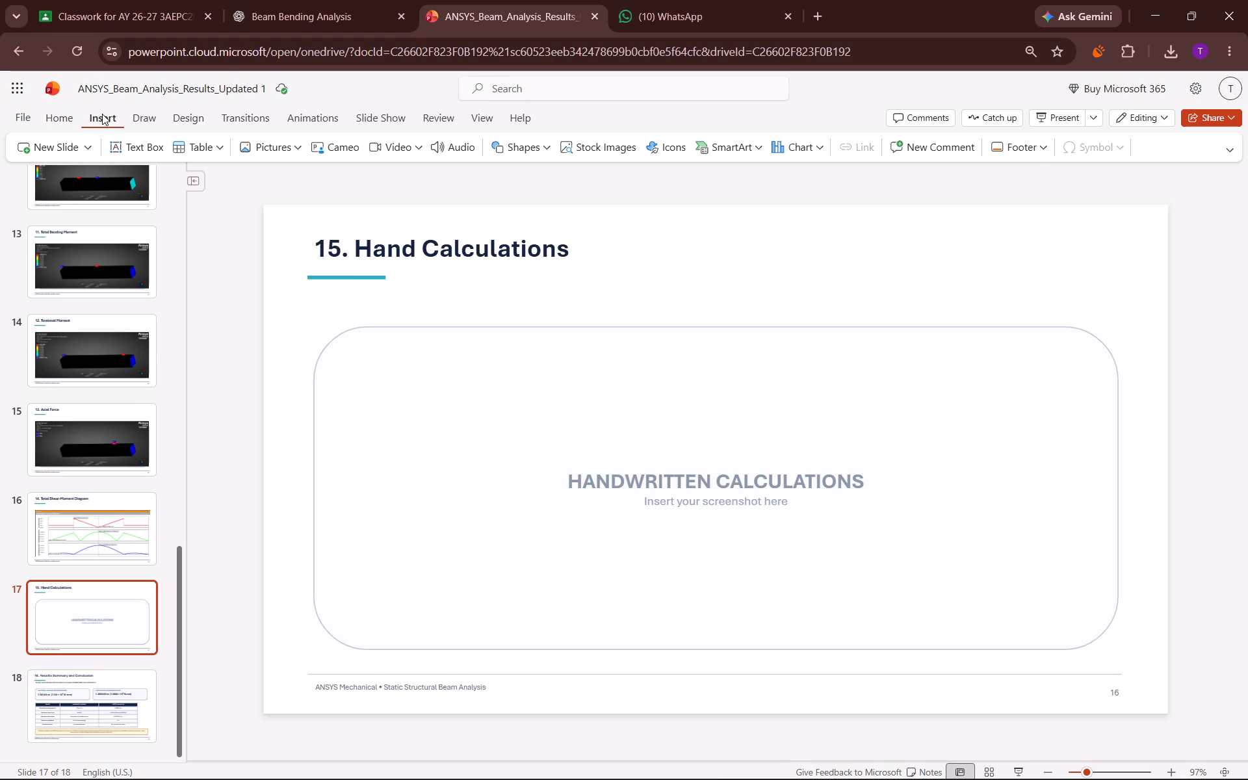
click(264, 146)
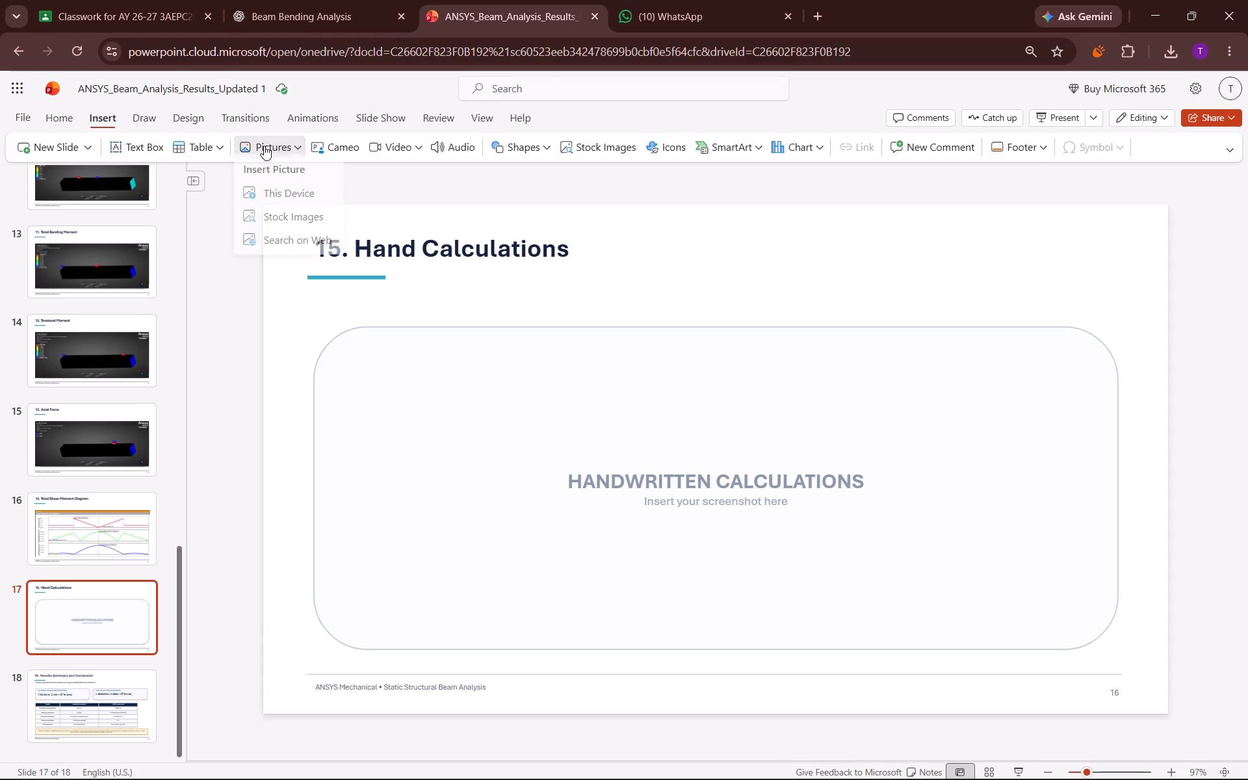
click(271, 201)
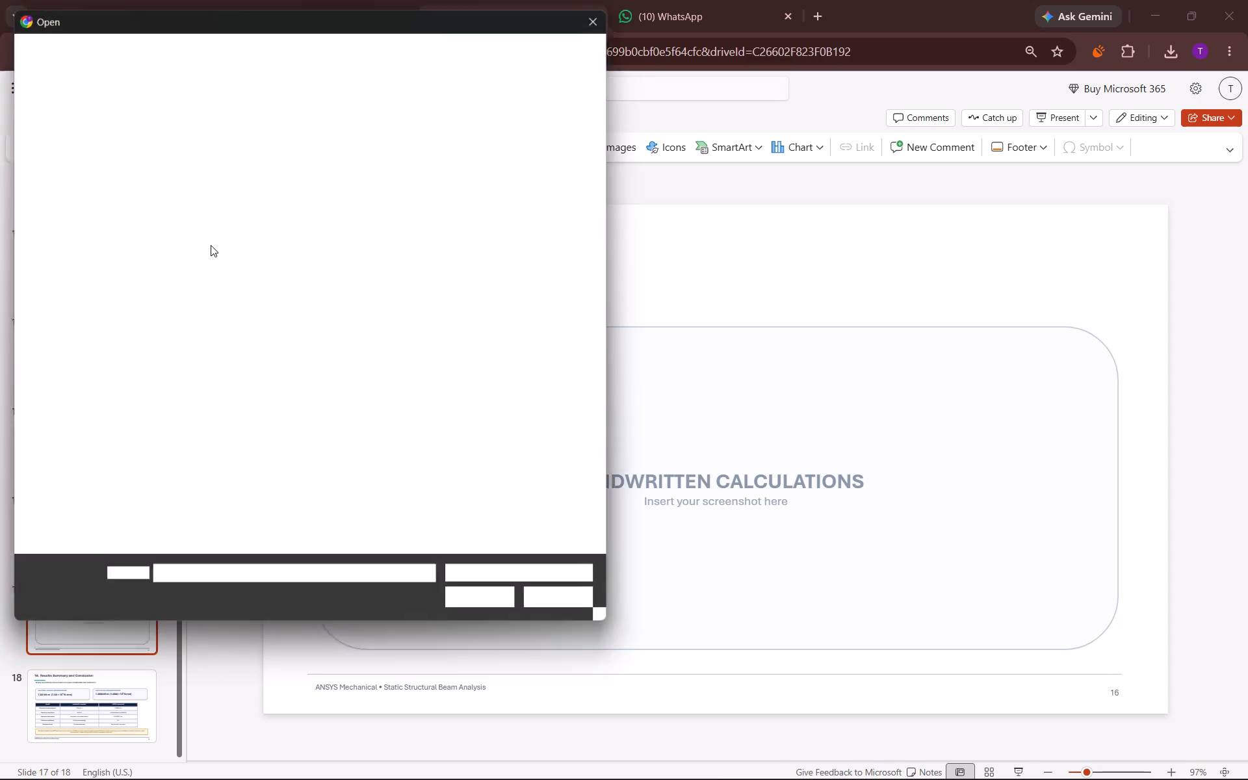
double_click(192, 177)
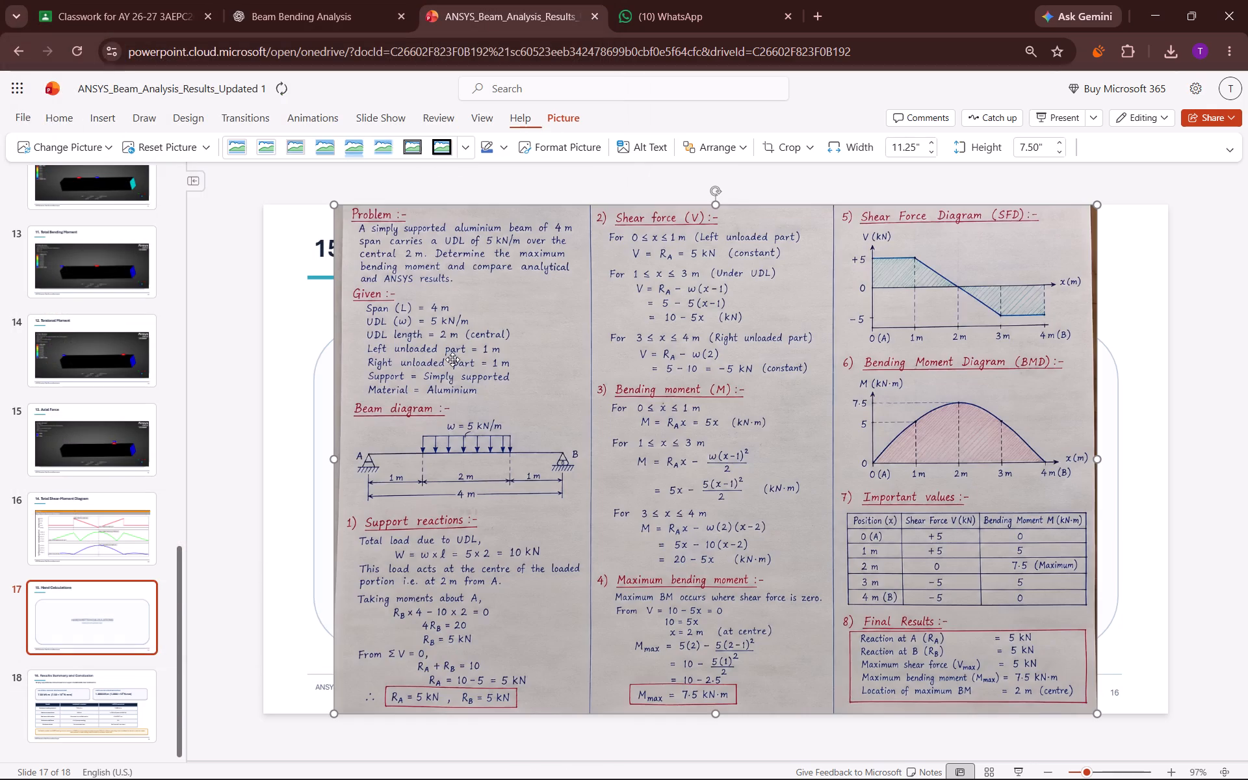
Resize the handwritten calculations picture to about 11.83" wide and 4.75" high, covering the placeholder frame below the slide heading.
drag(714, 204, 691, 319)
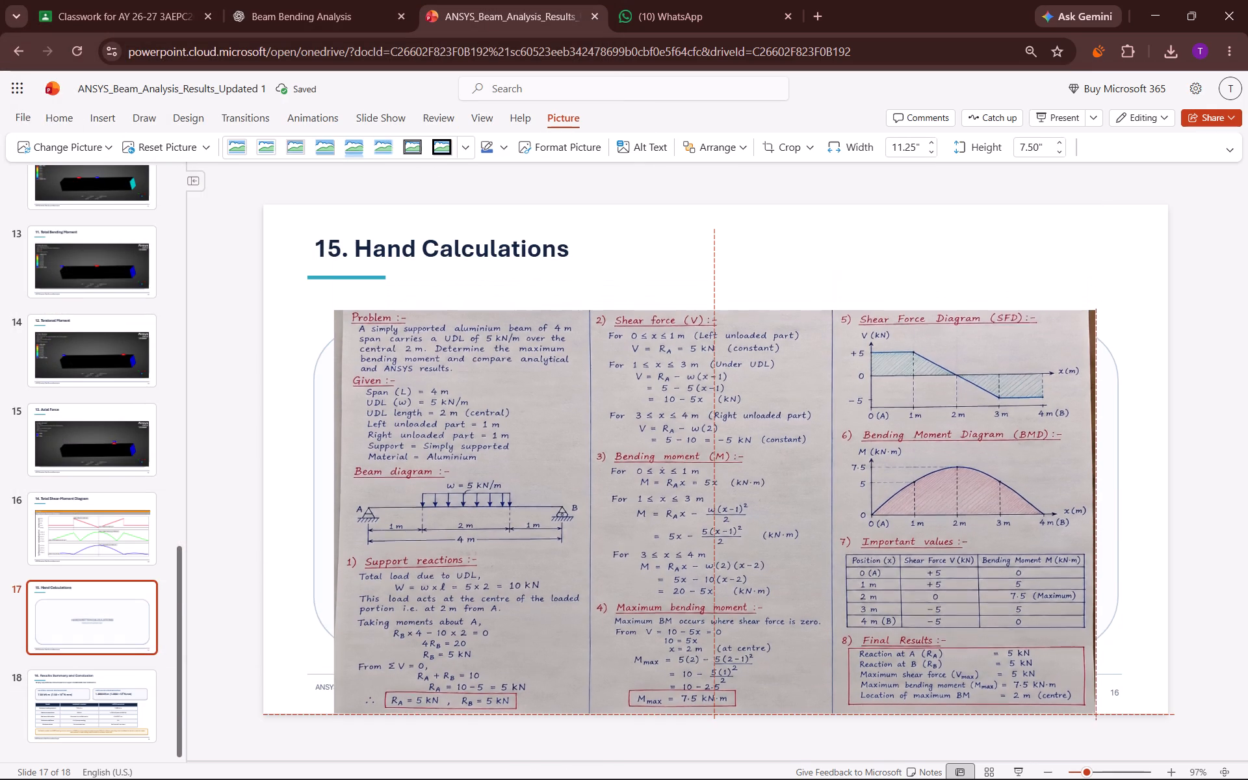
drag(691, 319, 686, 327)
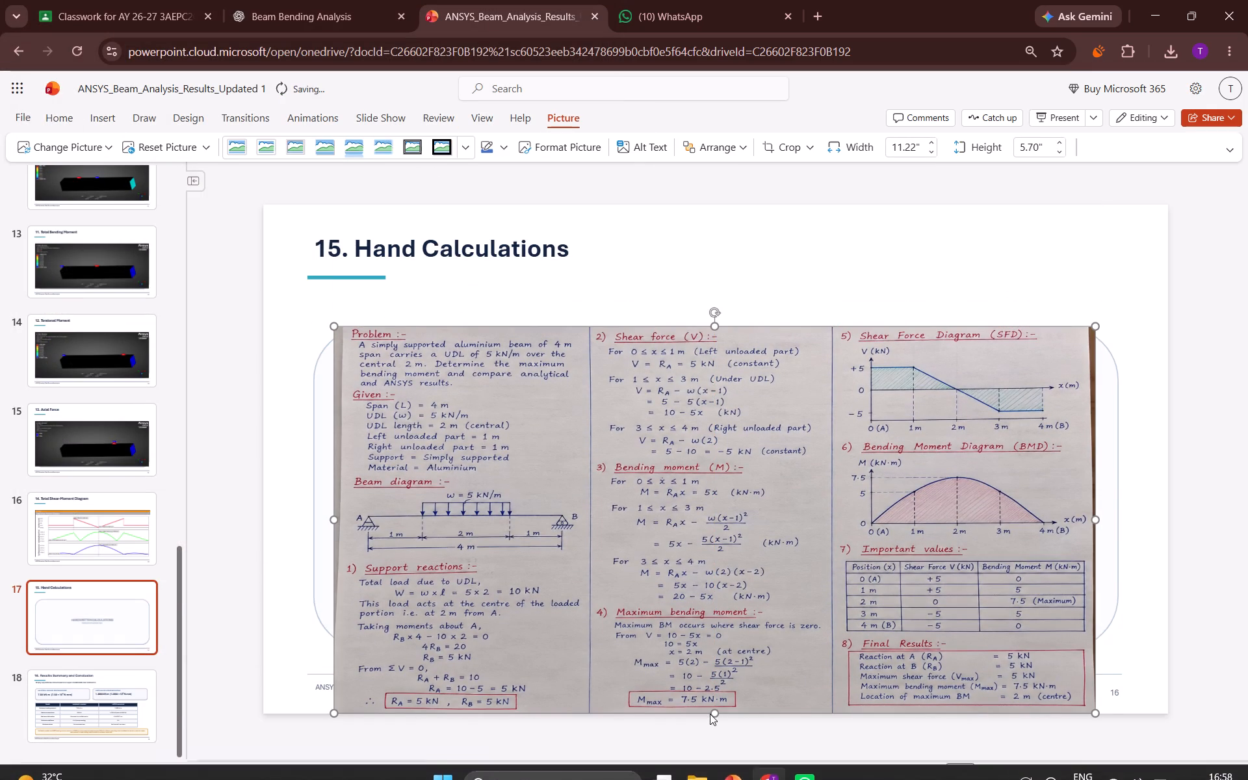
drag(711, 712, 714, 656)
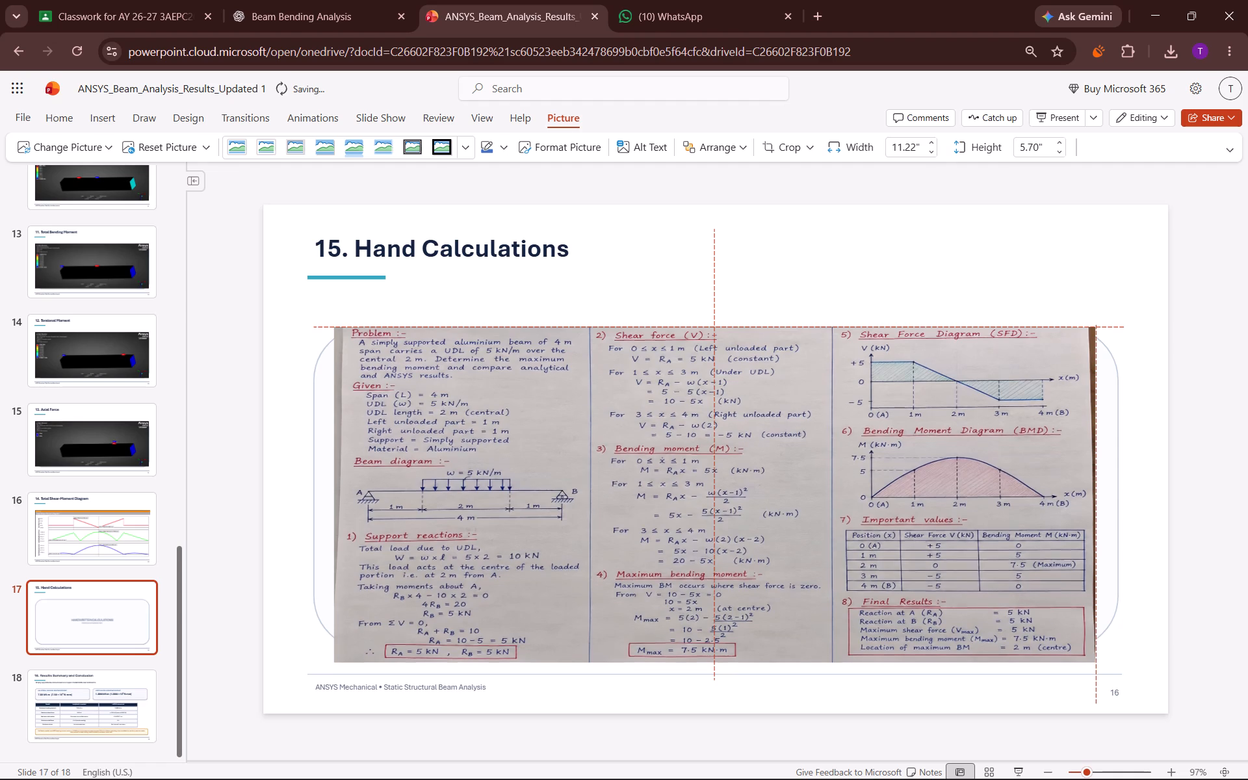
drag(714, 656, 714, 644)
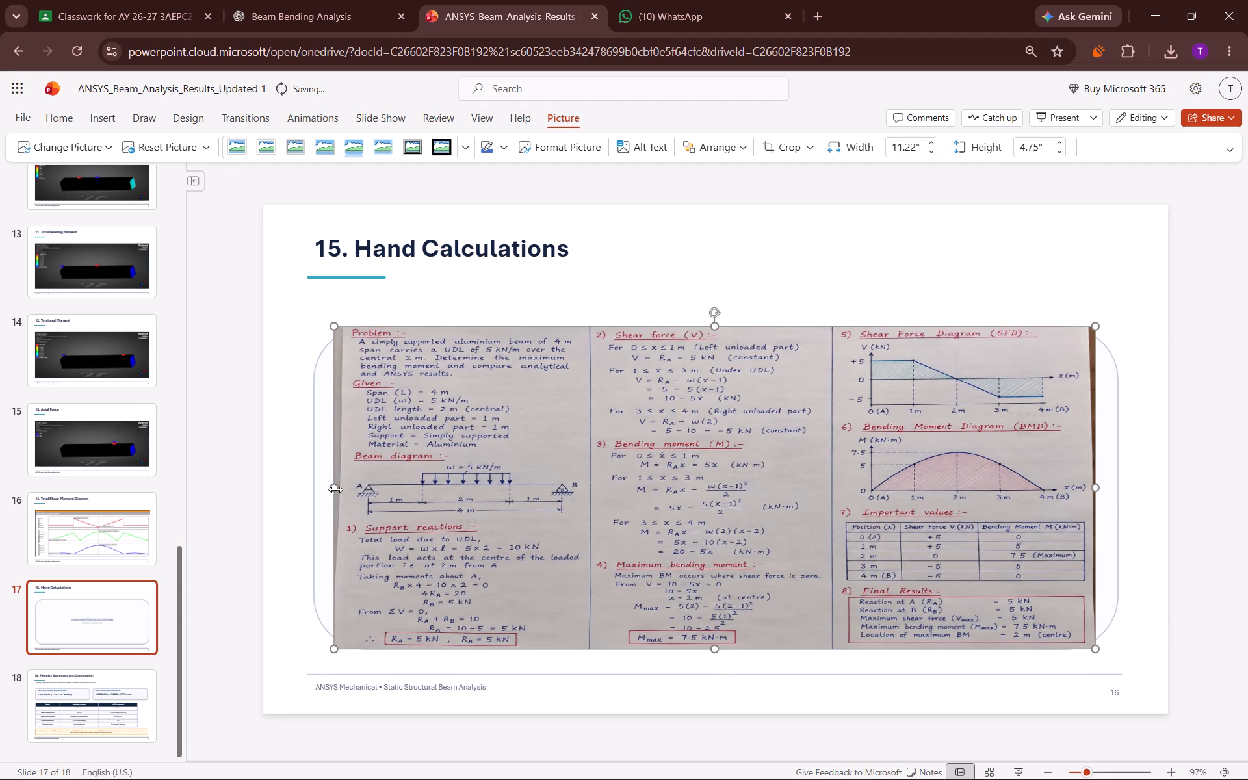
drag(333, 484, 316, 480)
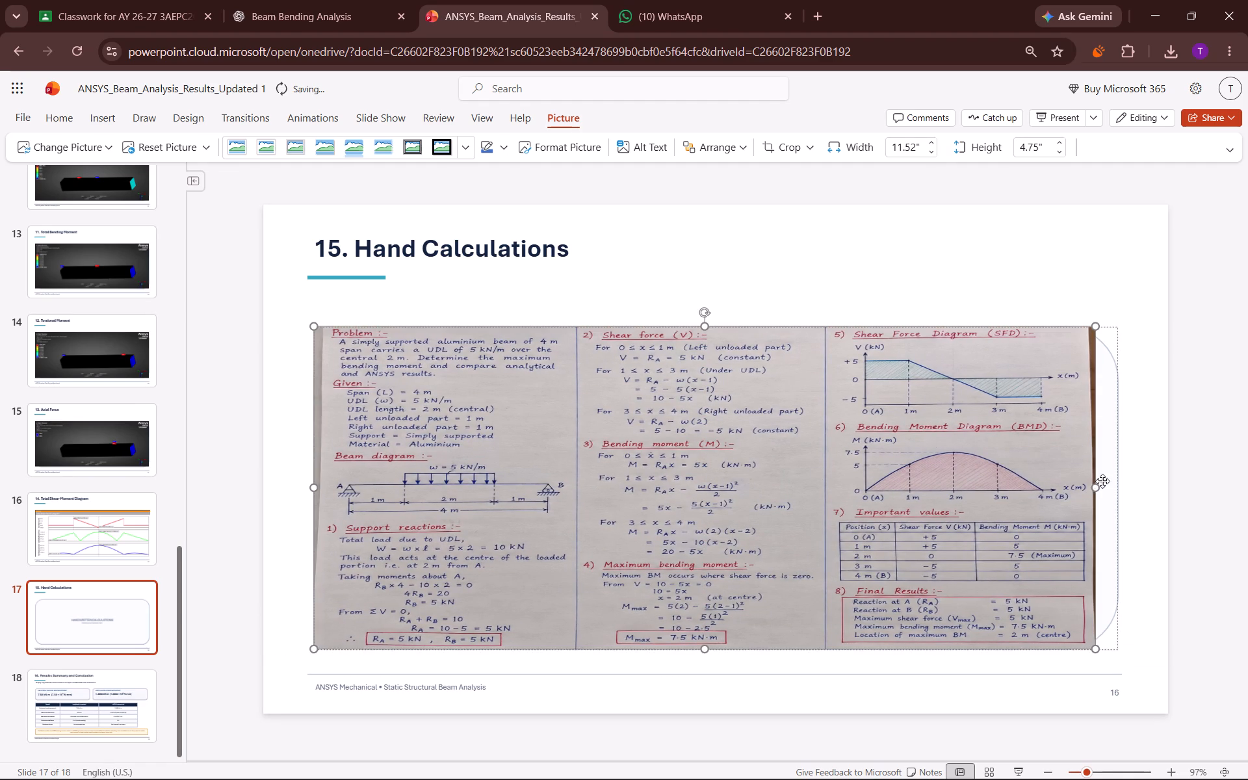
drag(1096, 491, 1117, 491)
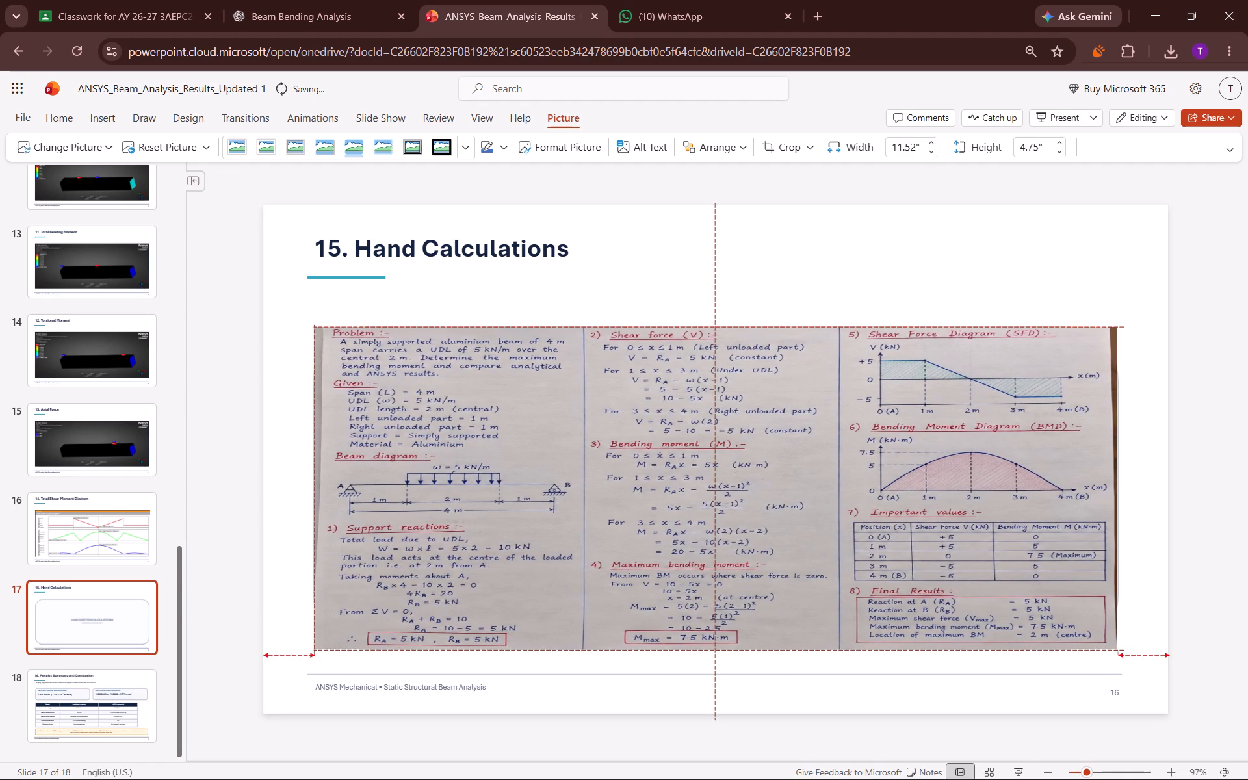
drag(1117, 491, 1118, 491)
click(1137, 438)
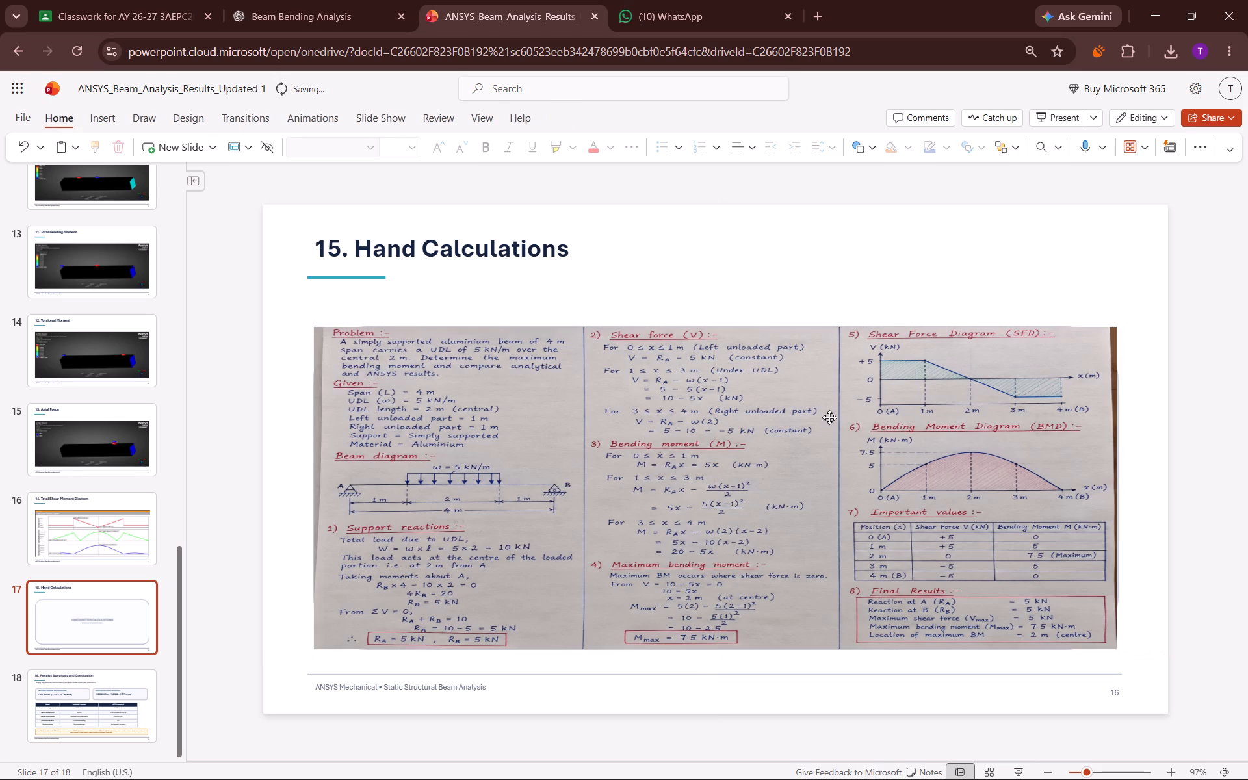
Download a PPTX copy of the ANSYS_Beam_Analysis_Results_Updated 1 presentation.
click(19, 110)
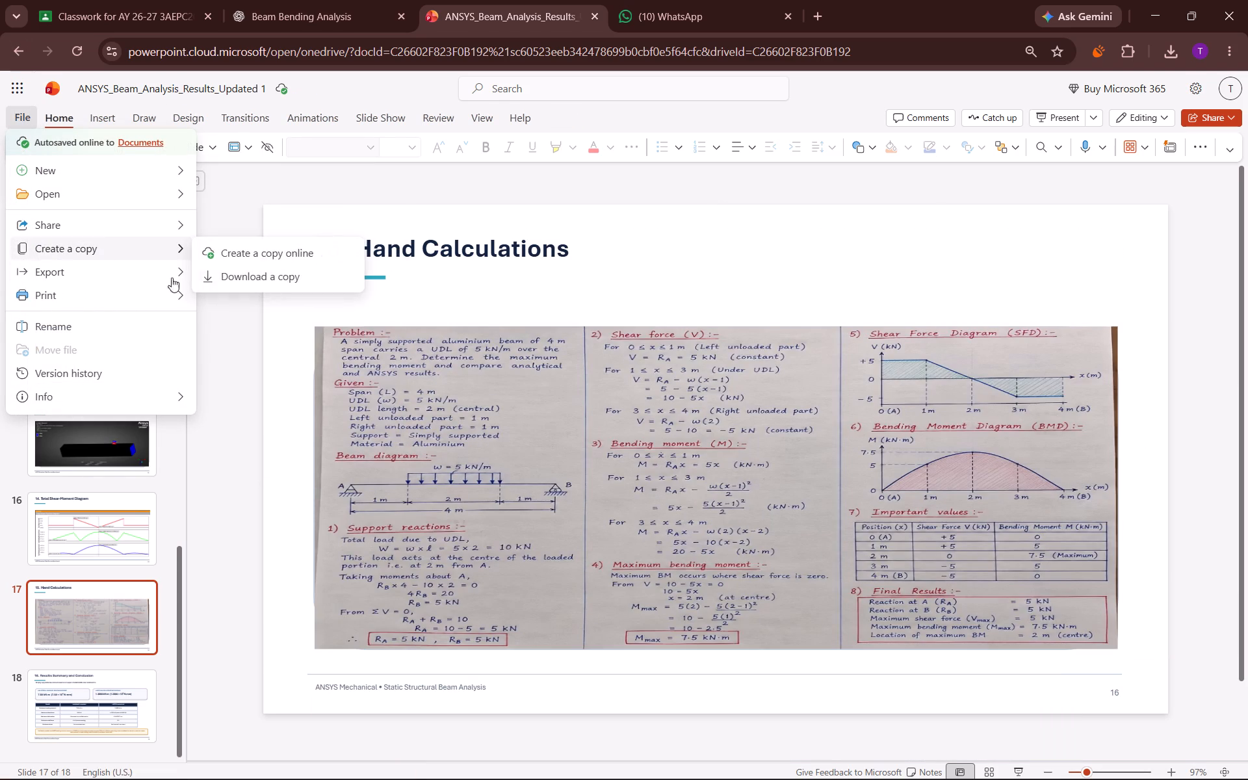
click(227, 279)
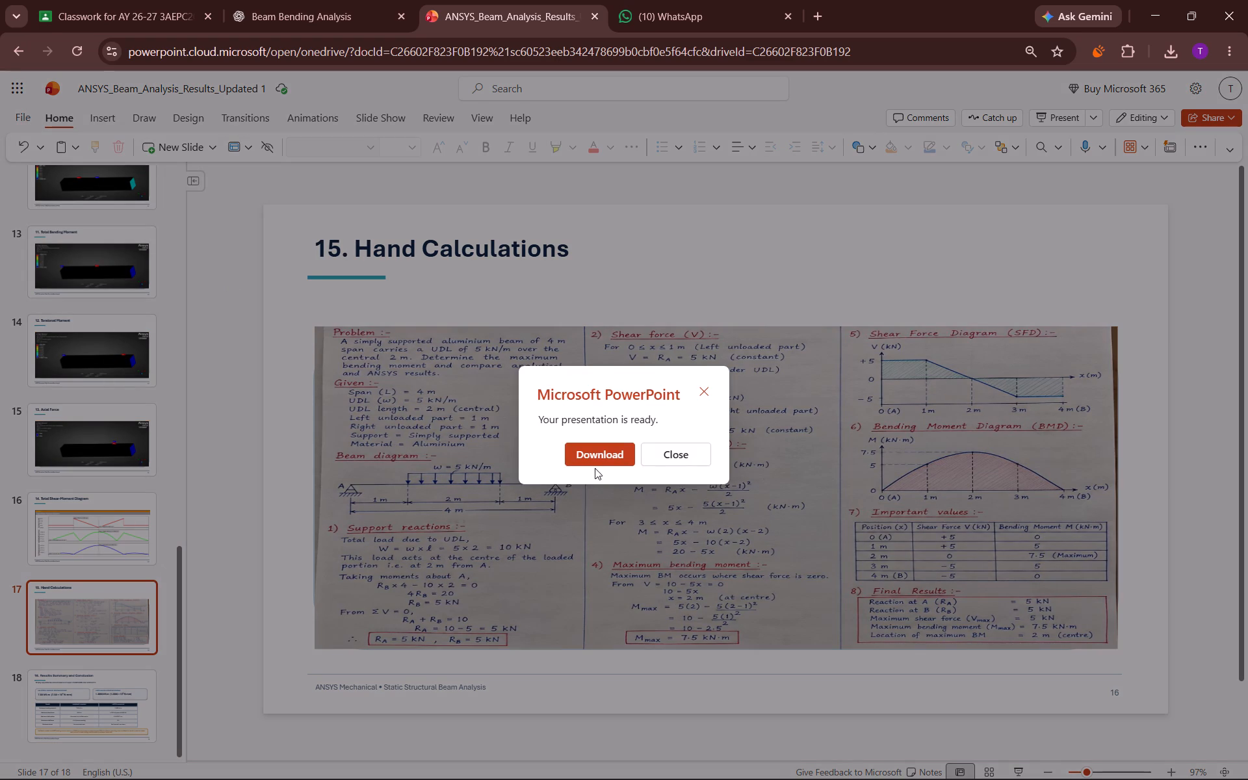
click(593, 452)
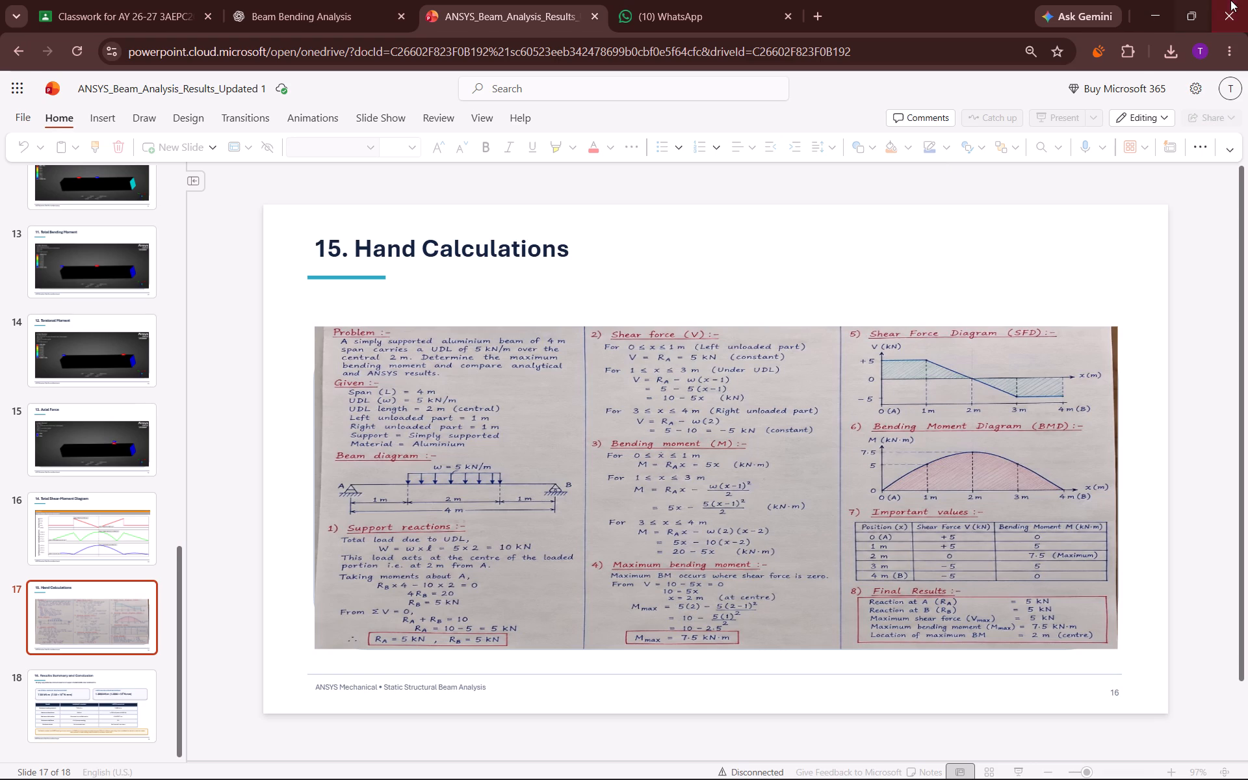
Check the download progress of the ANSYS_Beam_Analysis_Results_Updated 1 copy in the browser's recent downloads.
click(1168, 57)
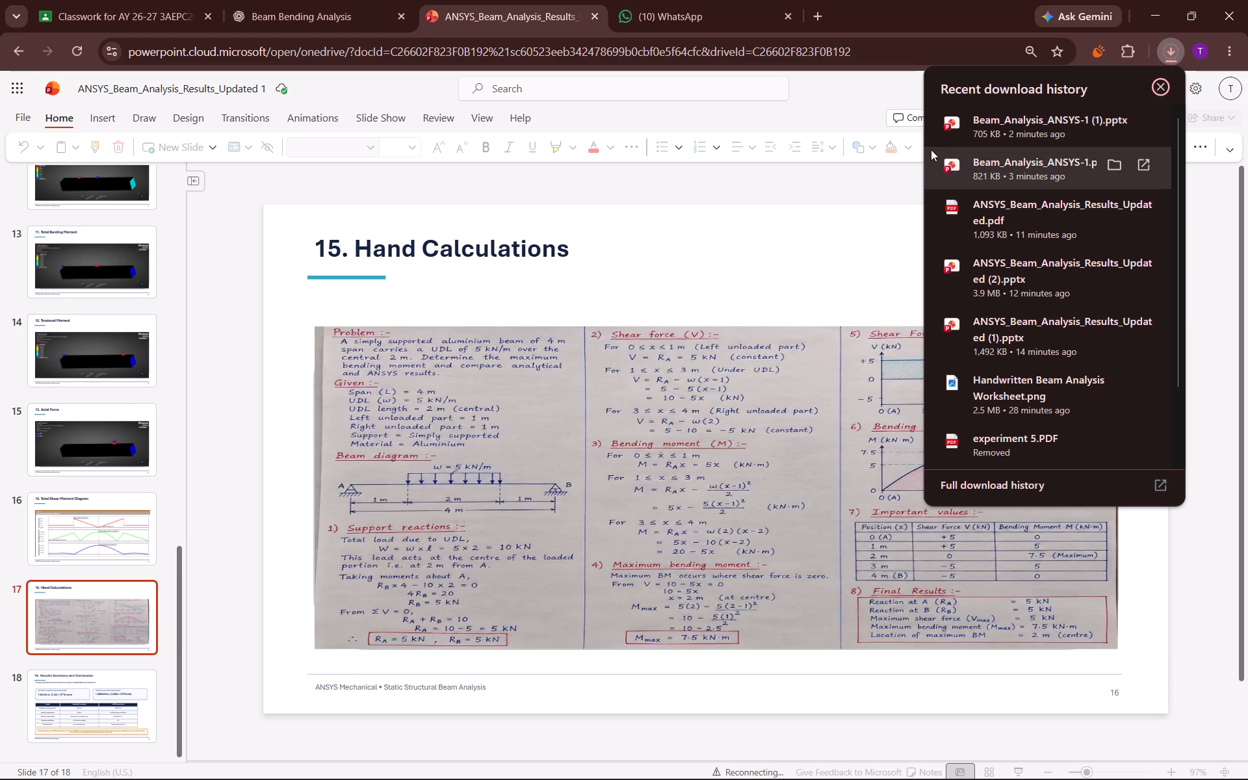
click(882, 205)
click(1169, 50)
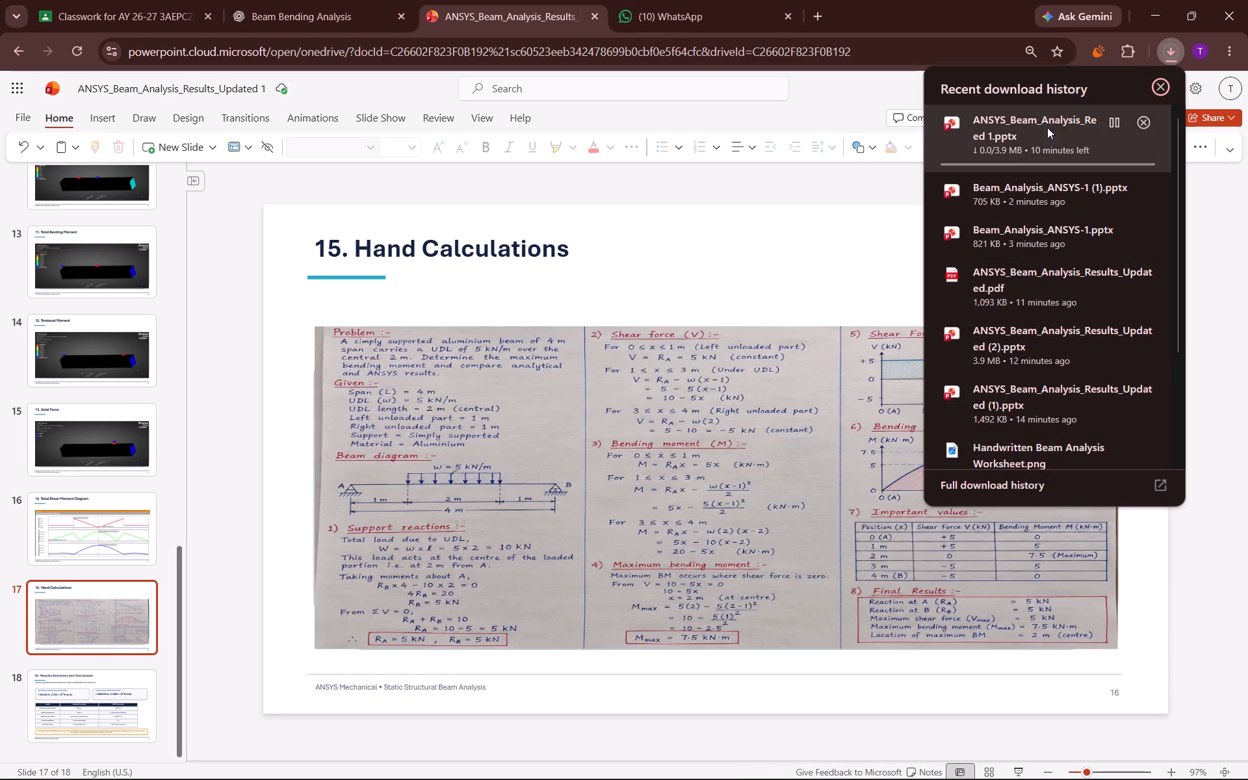
click(896, 208)
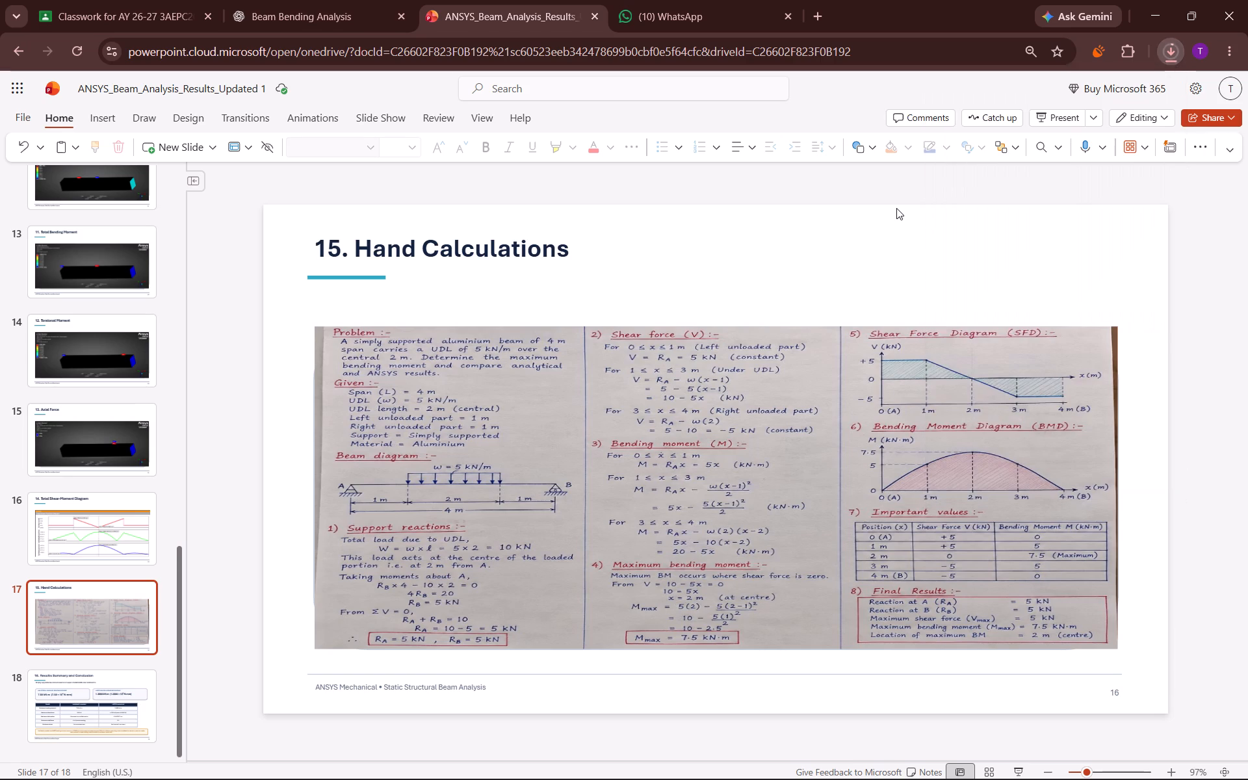
click(1172, 54)
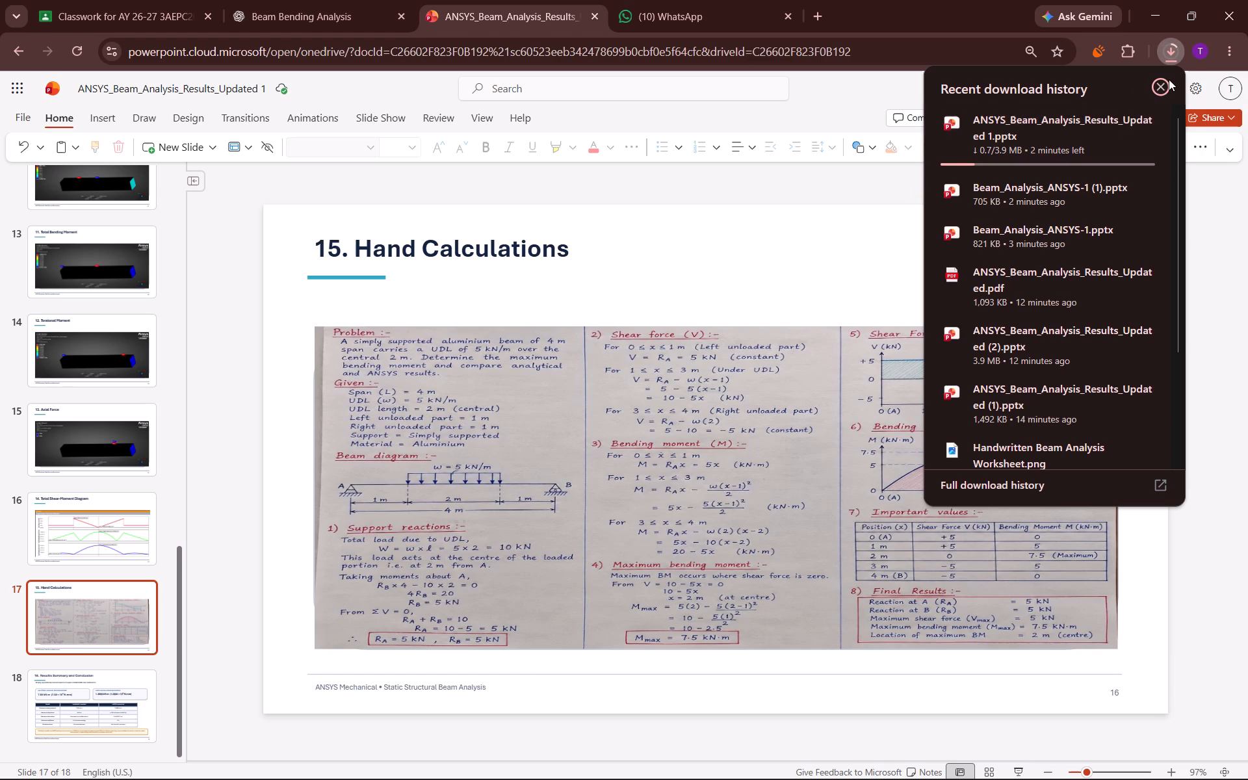
click(637, 333)
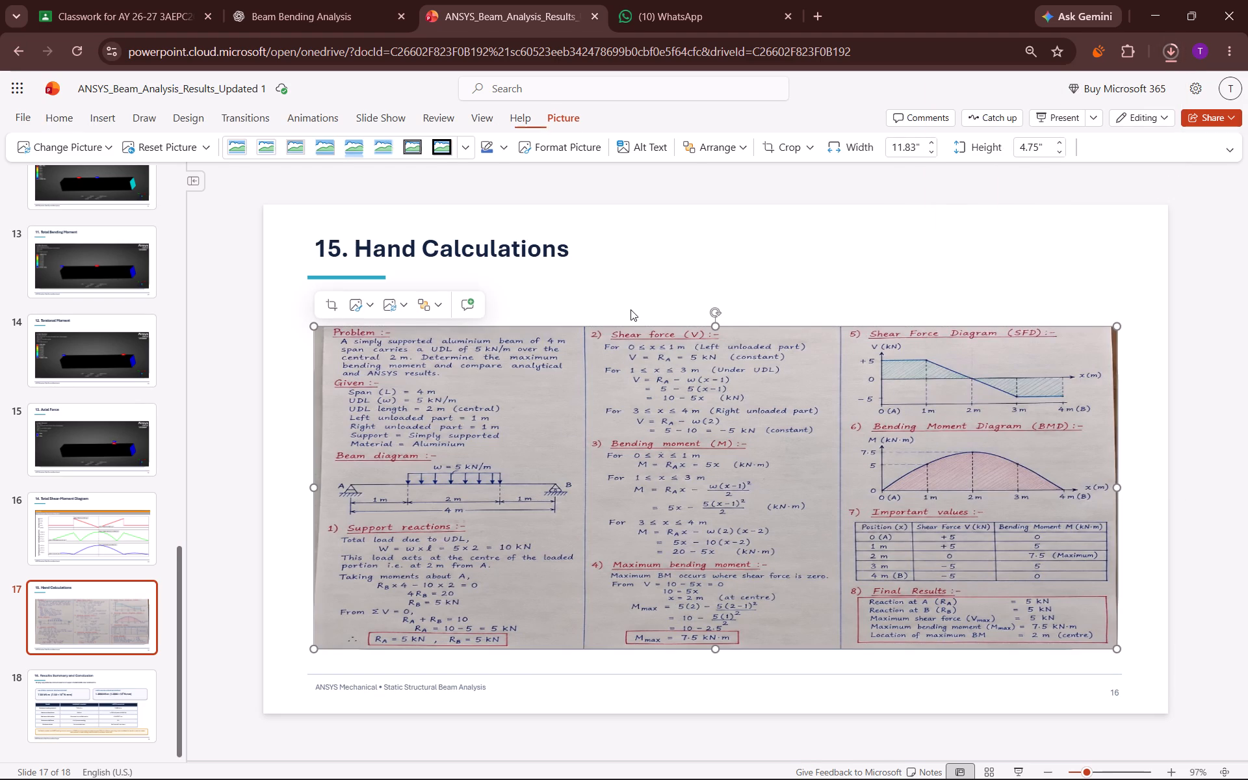
click(669, 292)
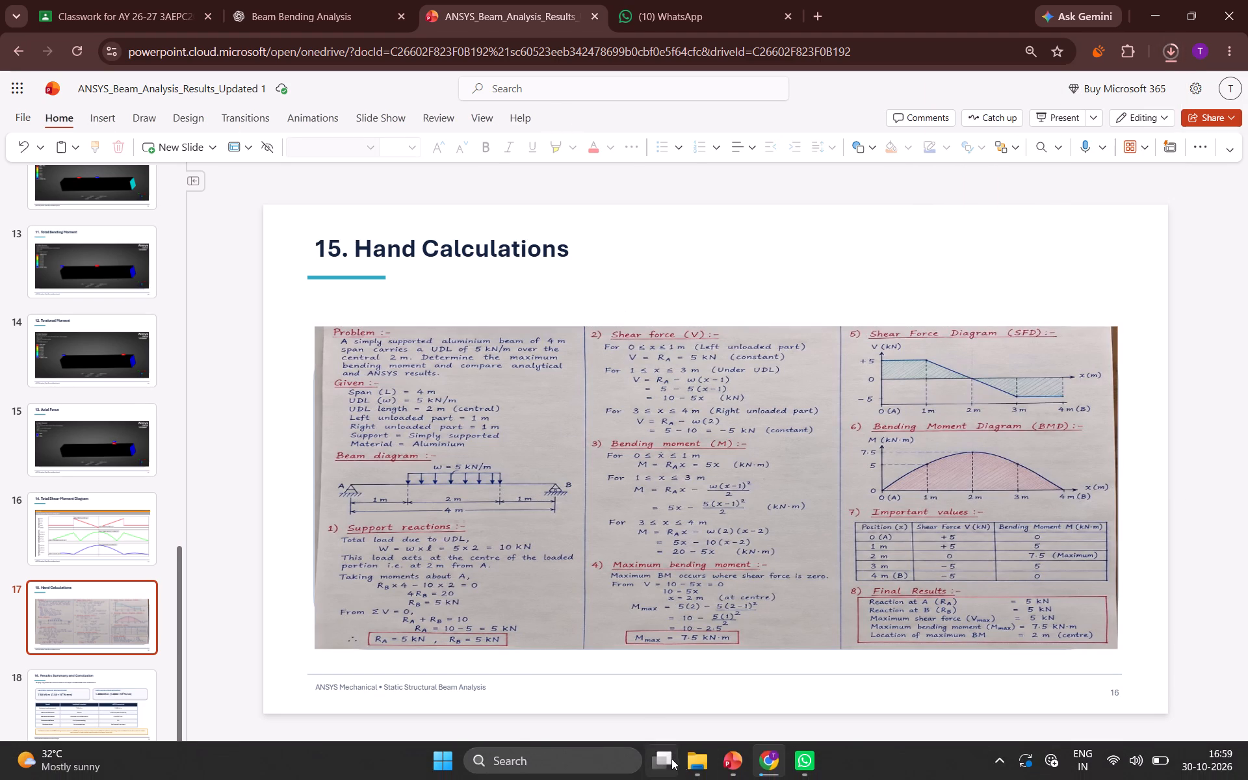
Switch to File Explorer and copy Beam_Analysis_ANSYS-1 (1).pptx from the Downloads folder.
click(708, 762)
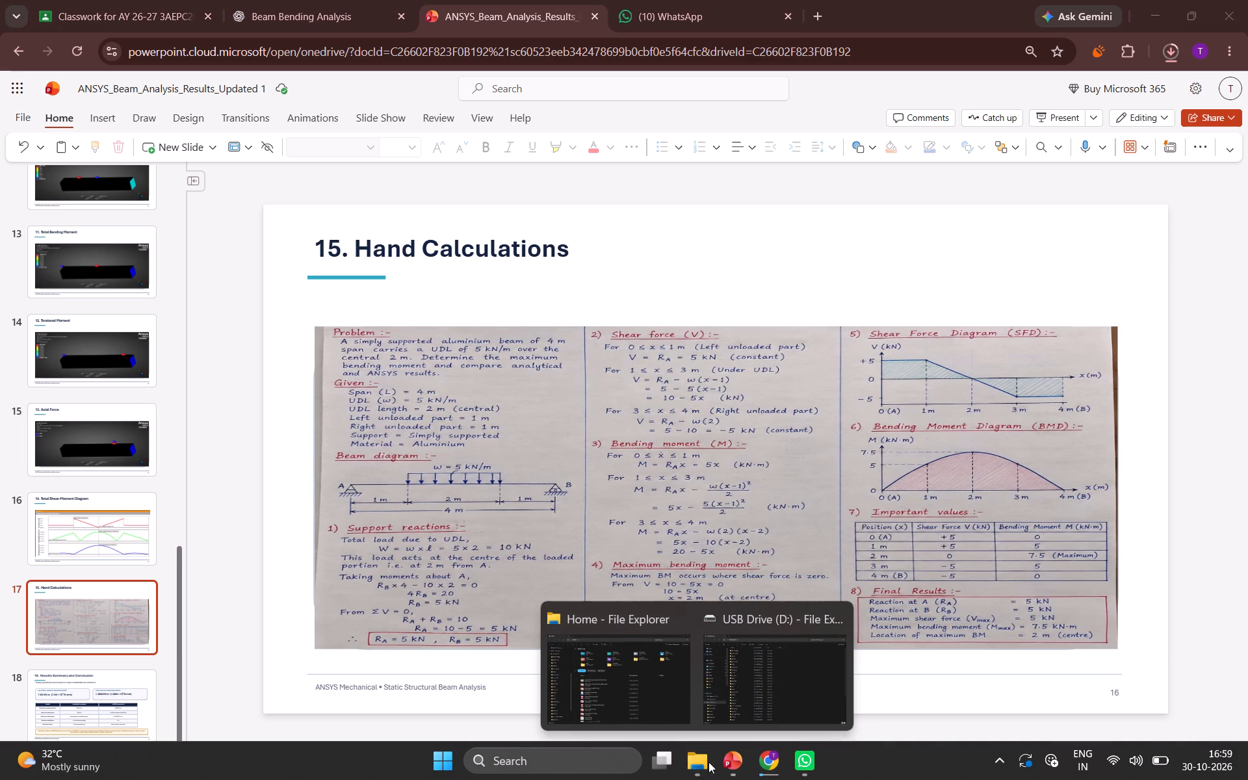
click(699, 762)
click(786, 678)
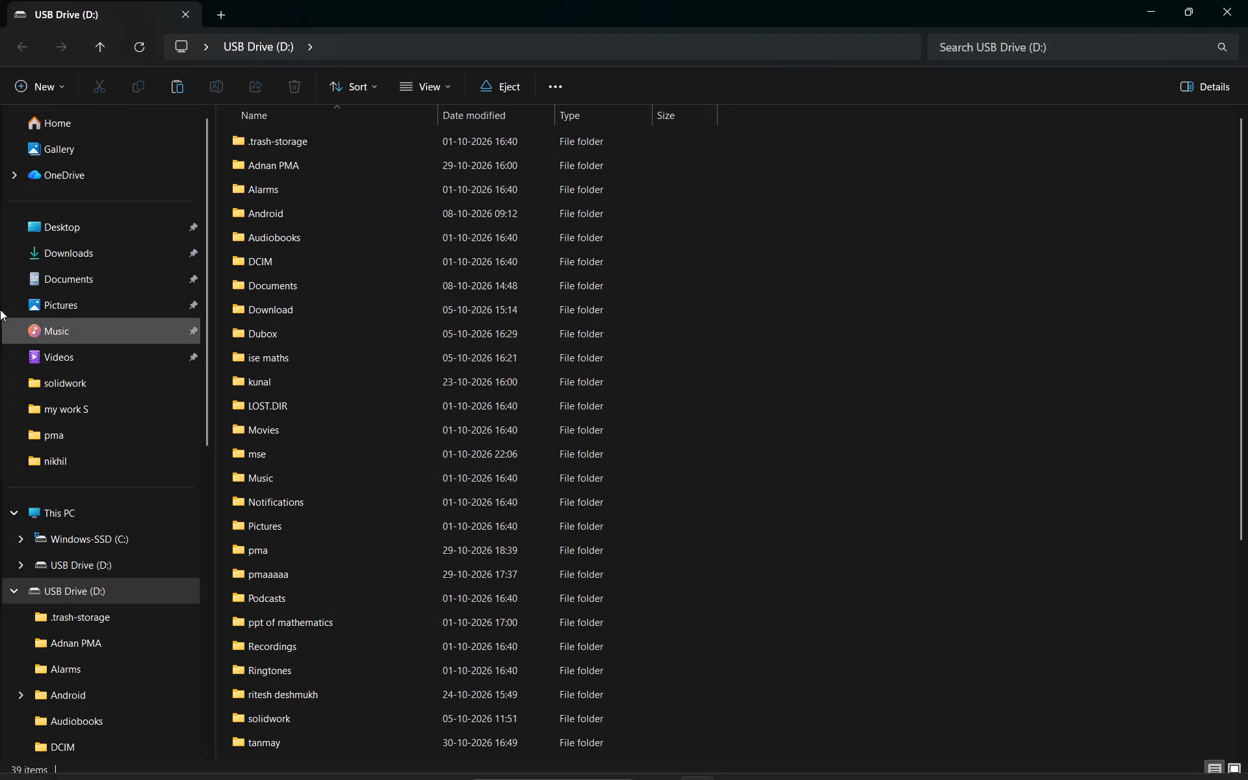
click(32, 259)
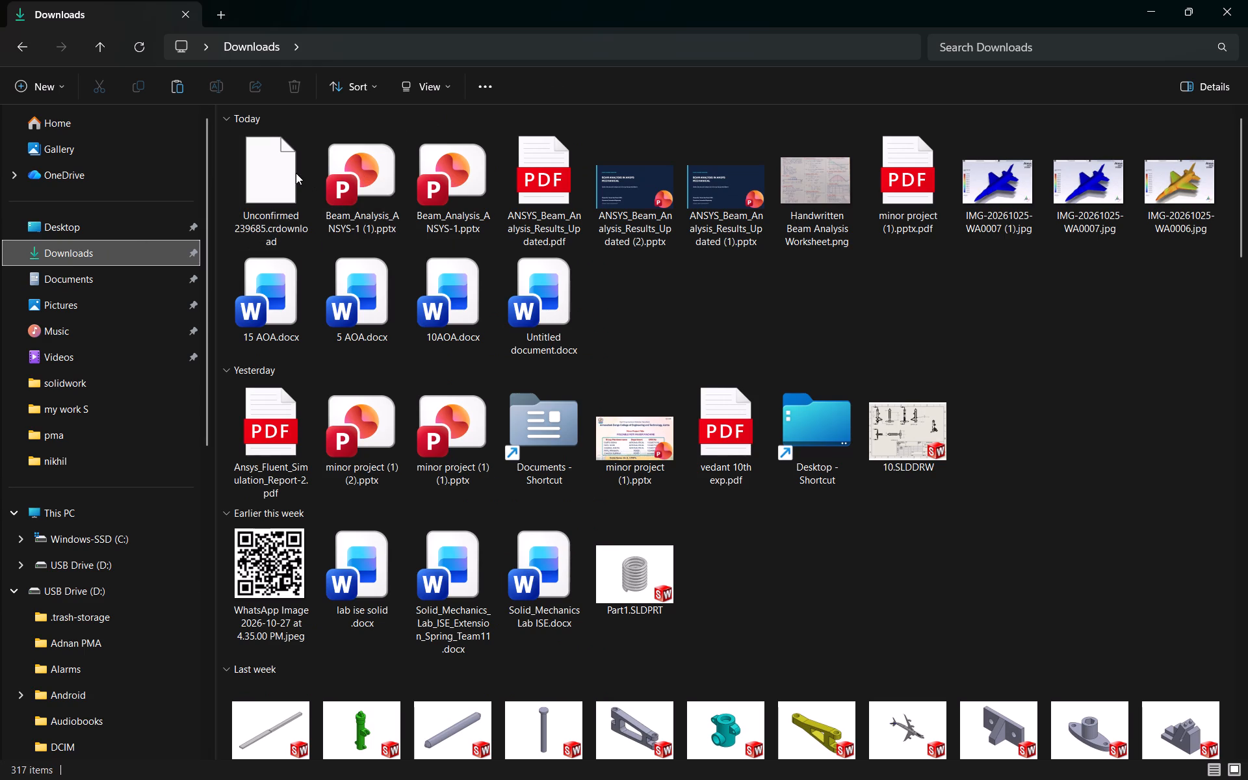
scroll(335, 203, up, 5)
scroll(335, 203, down, 1)
scroll(335, 203, up, 6)
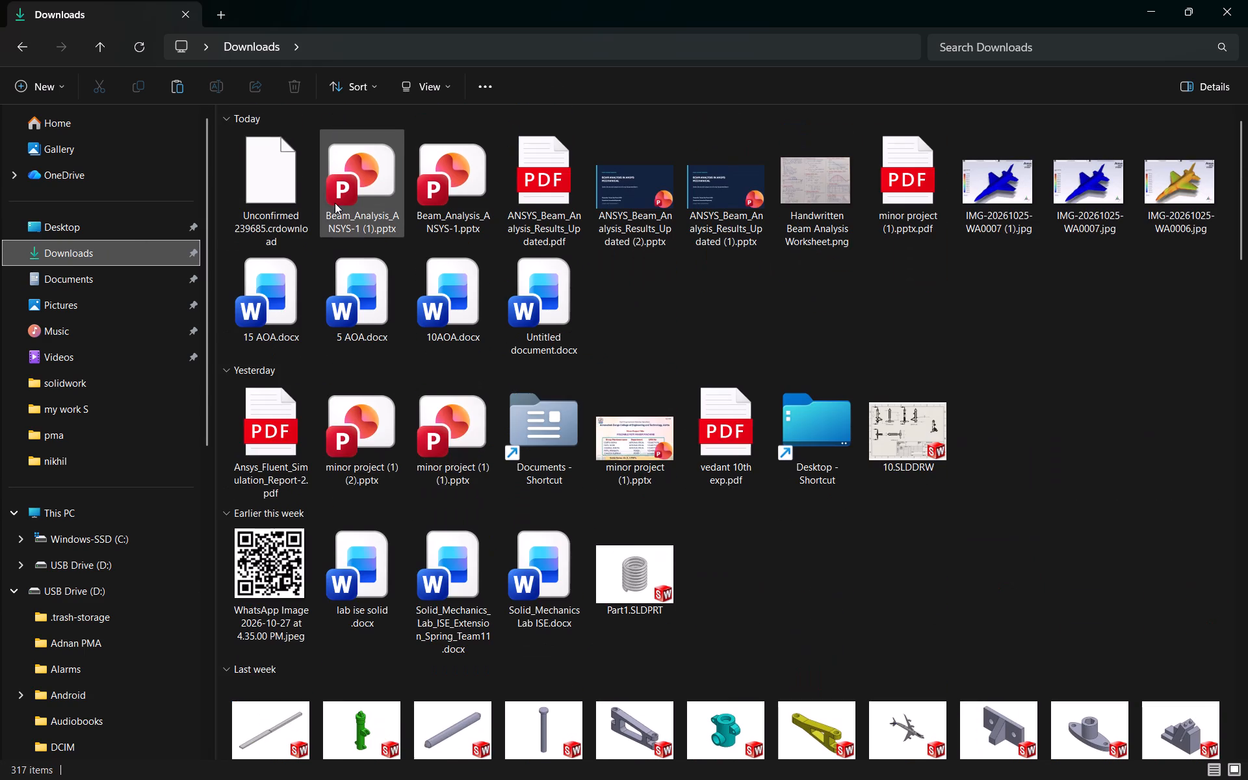
scroll(335, 203, up, 7)
click(352, 201)
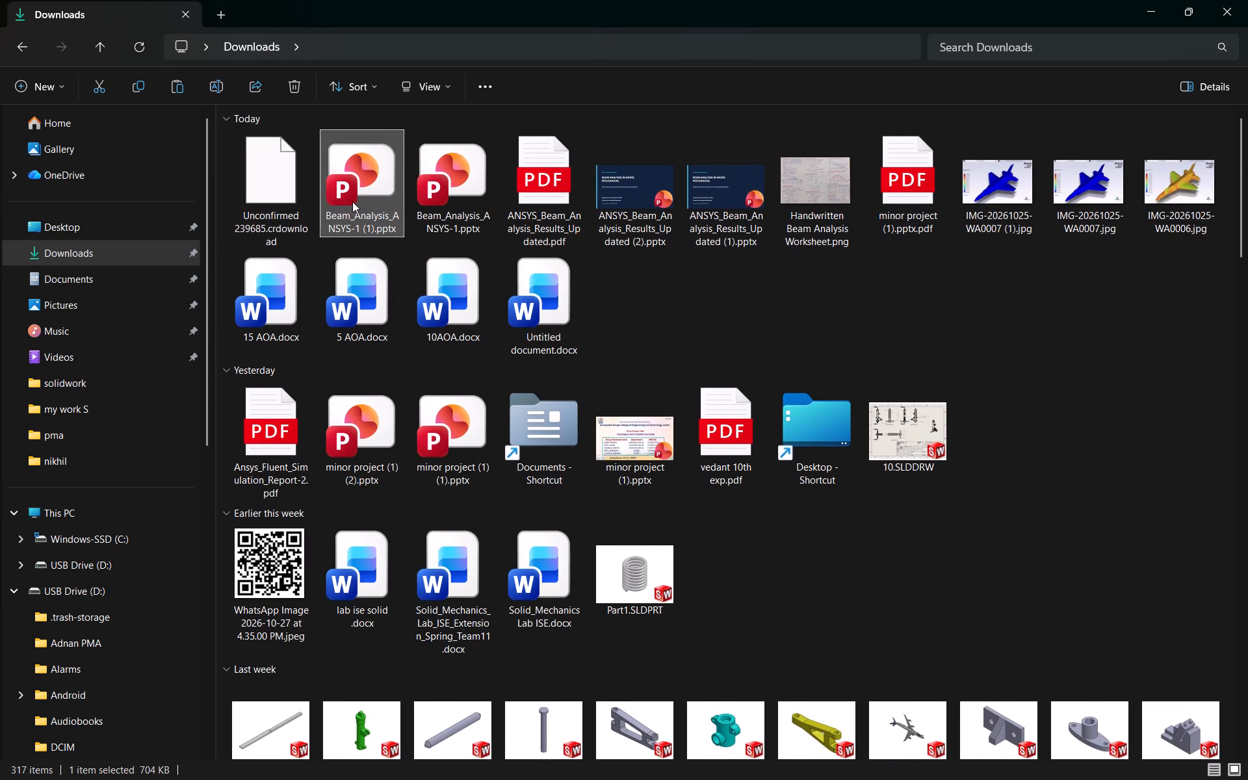
click(129, 81)
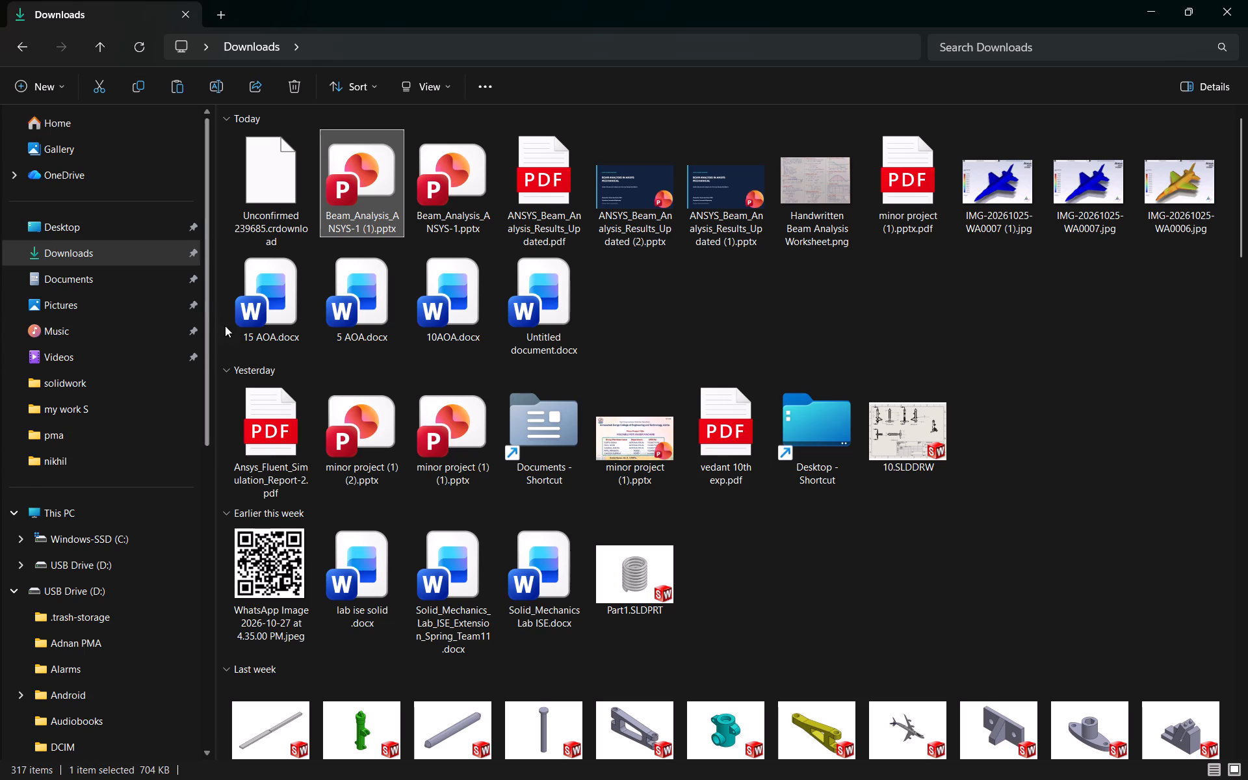
Open the tanmay folder on USB Drive (D:).
scroll(74, 611, down, 2)
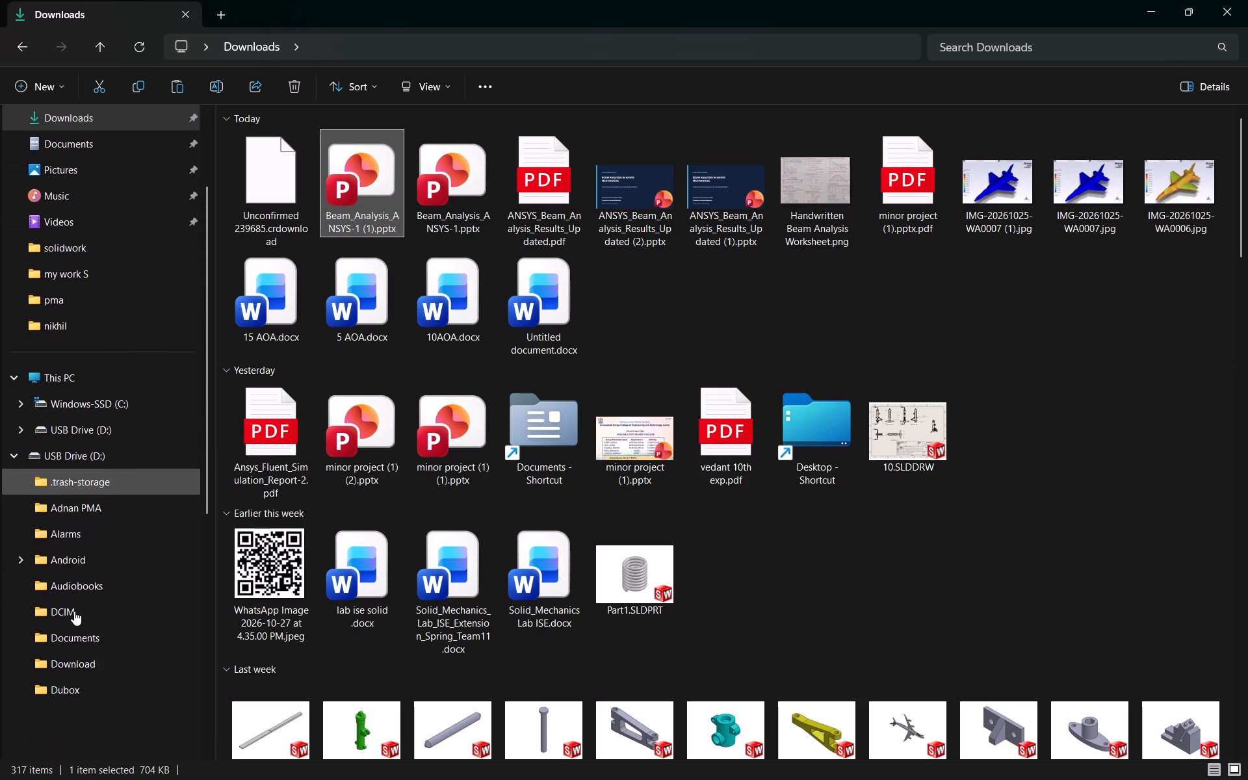
scroll(74, 611, down, 1)
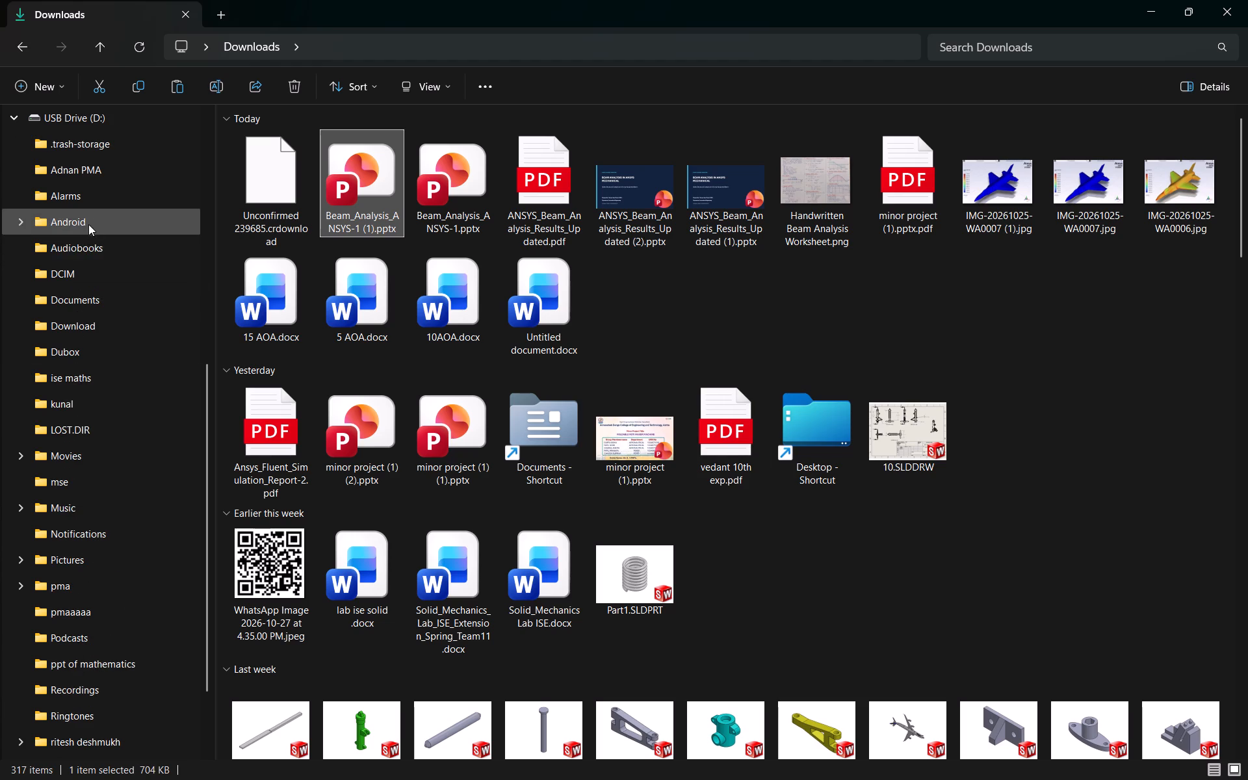
scroll(123, 616, down, 4)
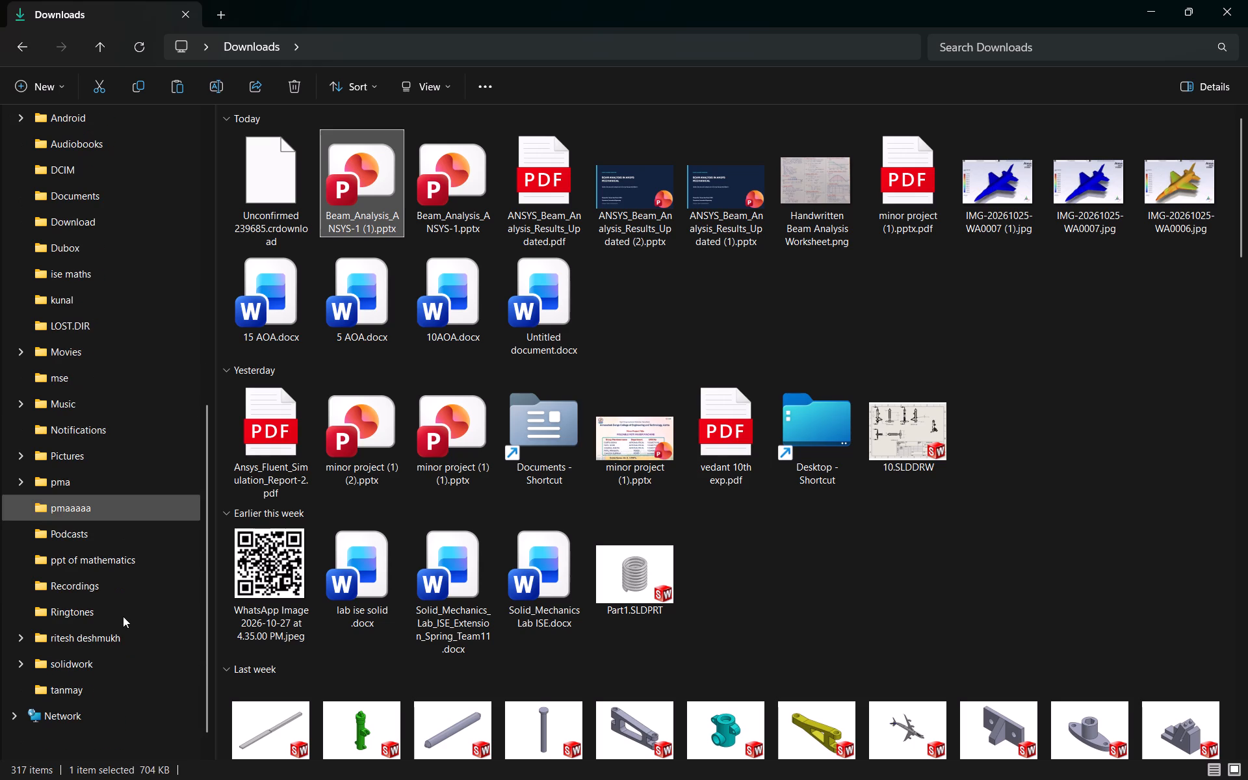
double_click(79, 683)
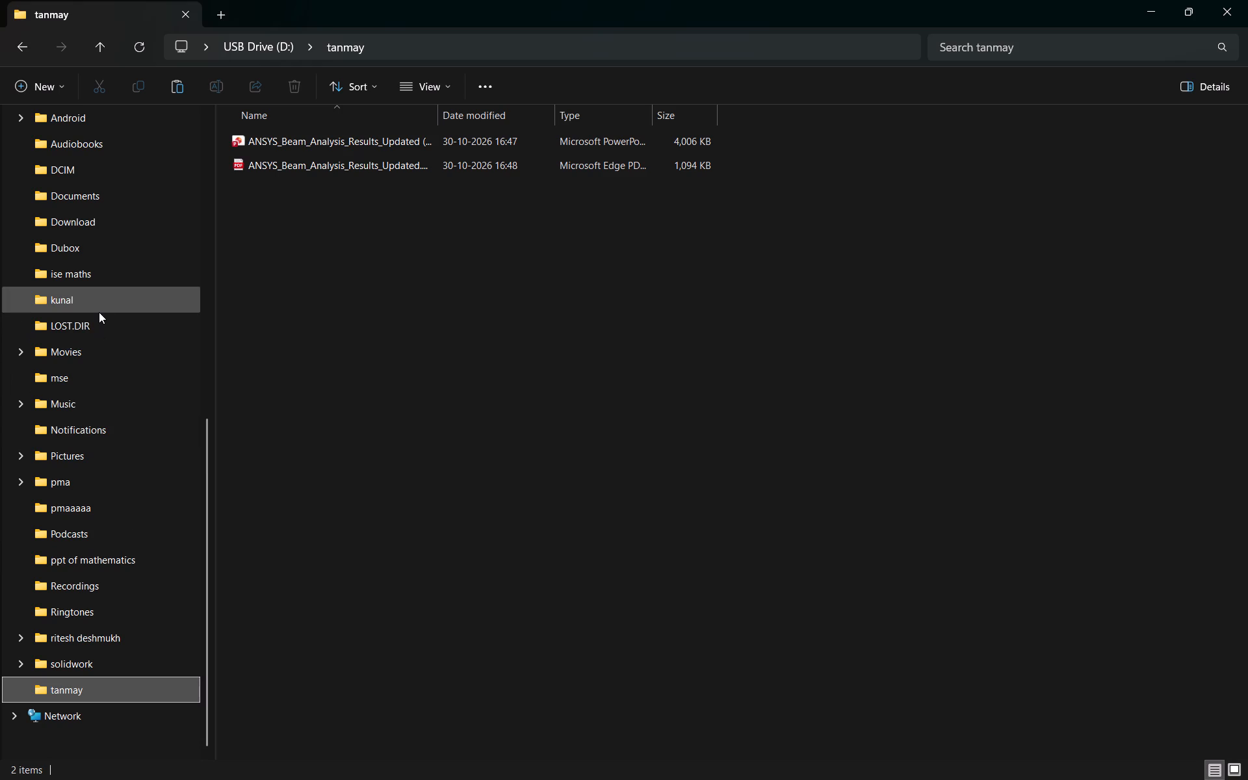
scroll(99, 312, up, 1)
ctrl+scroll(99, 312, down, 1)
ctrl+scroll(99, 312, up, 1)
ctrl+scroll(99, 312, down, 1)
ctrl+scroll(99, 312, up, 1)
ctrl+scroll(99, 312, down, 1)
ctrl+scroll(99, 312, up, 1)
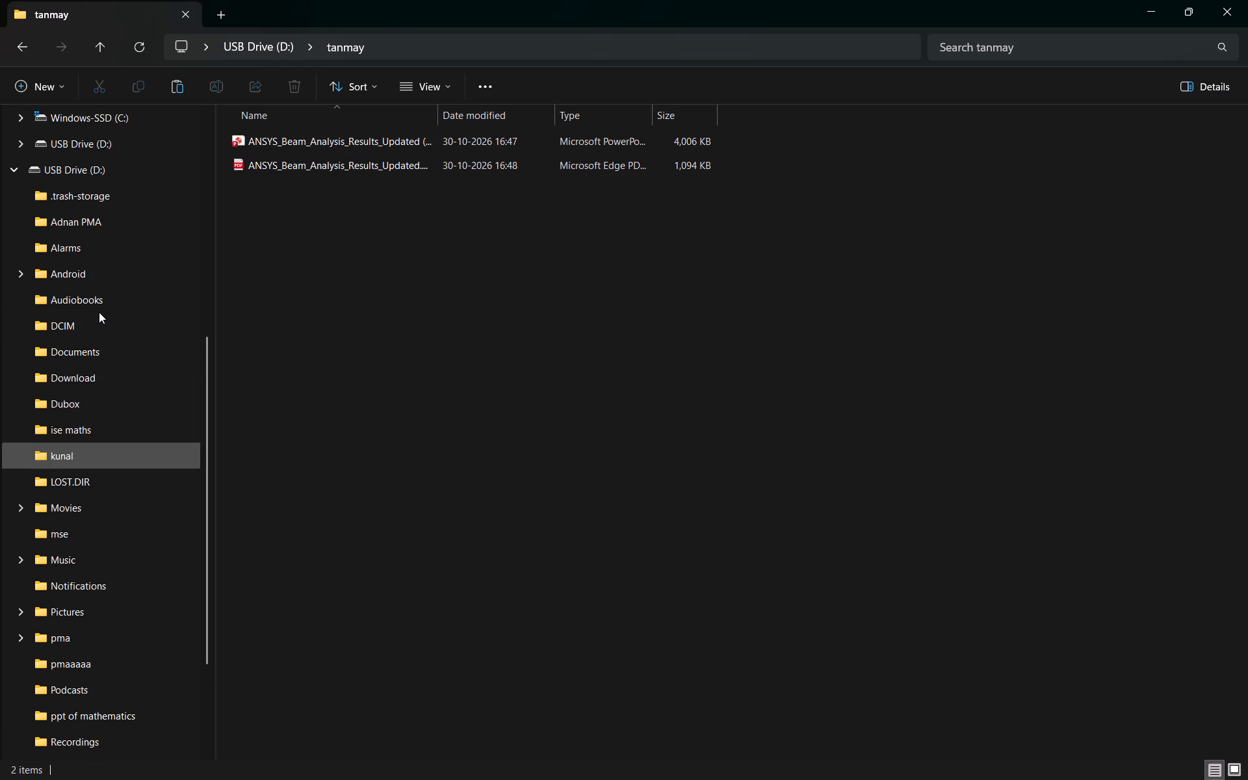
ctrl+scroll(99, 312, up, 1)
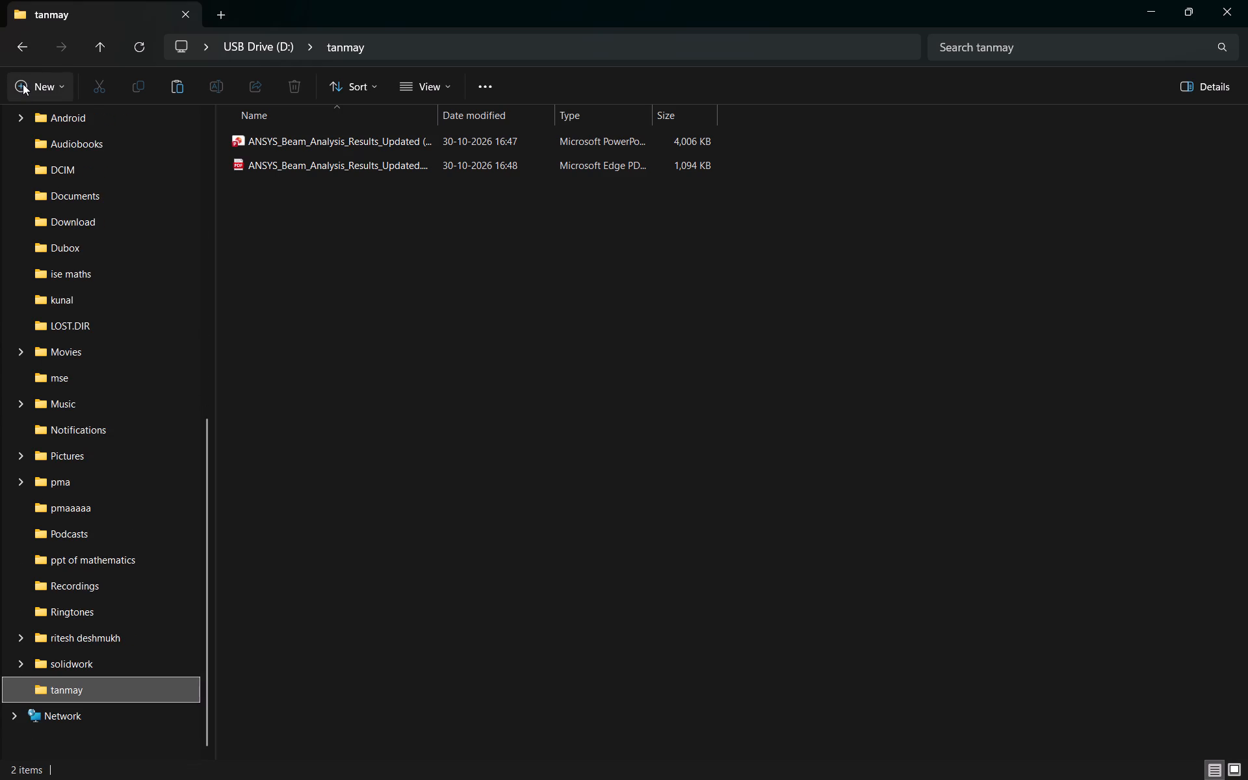
Create a new folder named satyjit inside the tanmay folder on the USB drive.
click(23, 84)
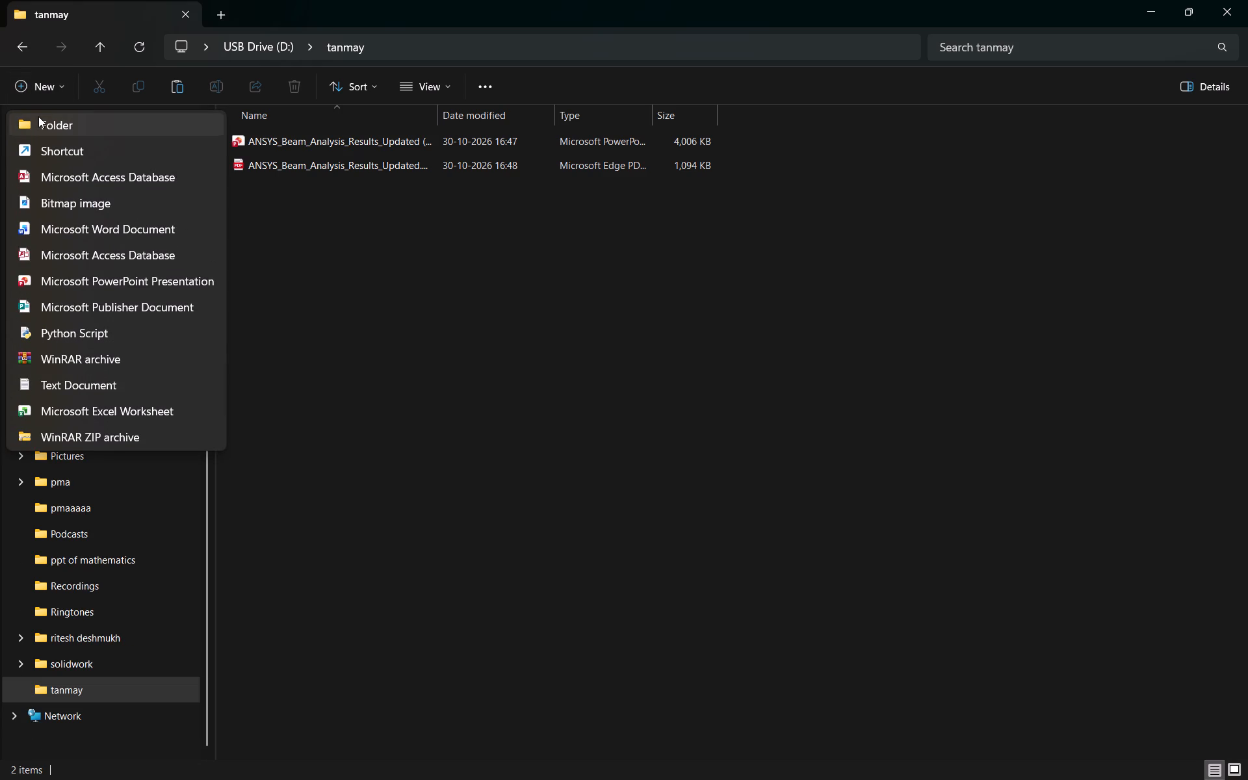
click(38, 116)
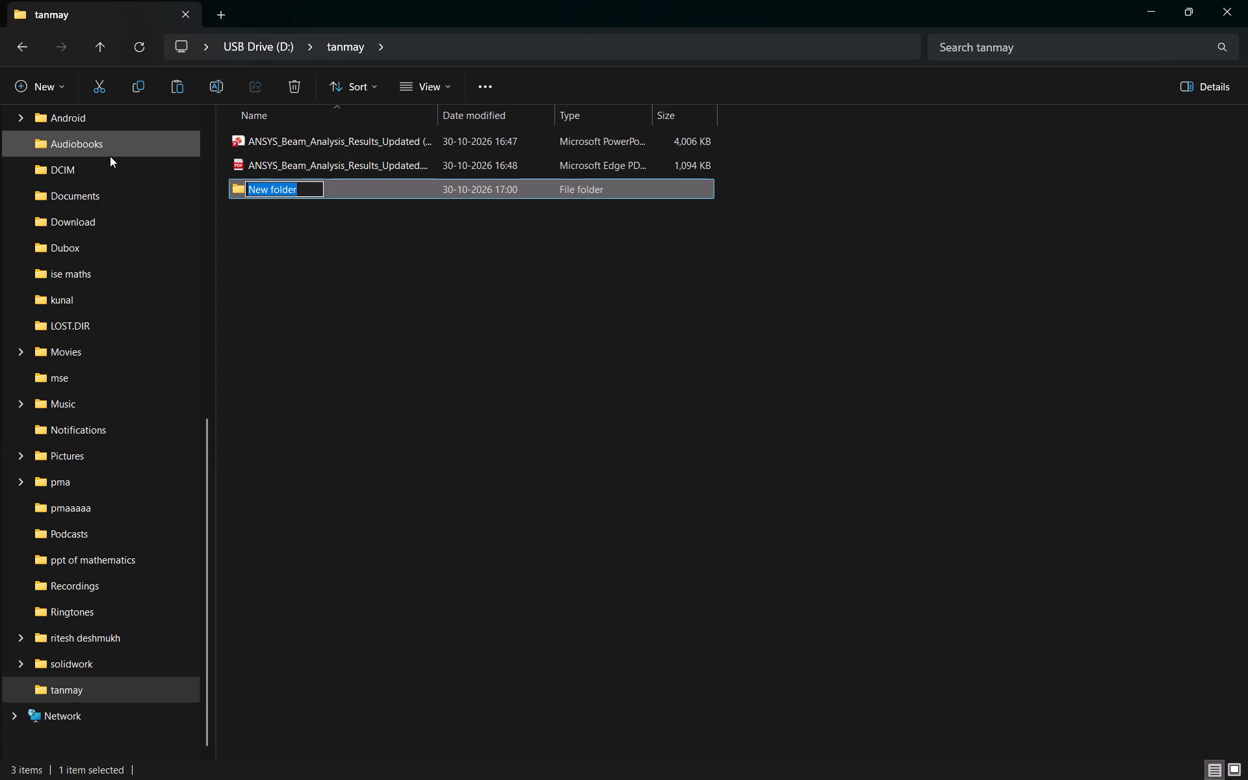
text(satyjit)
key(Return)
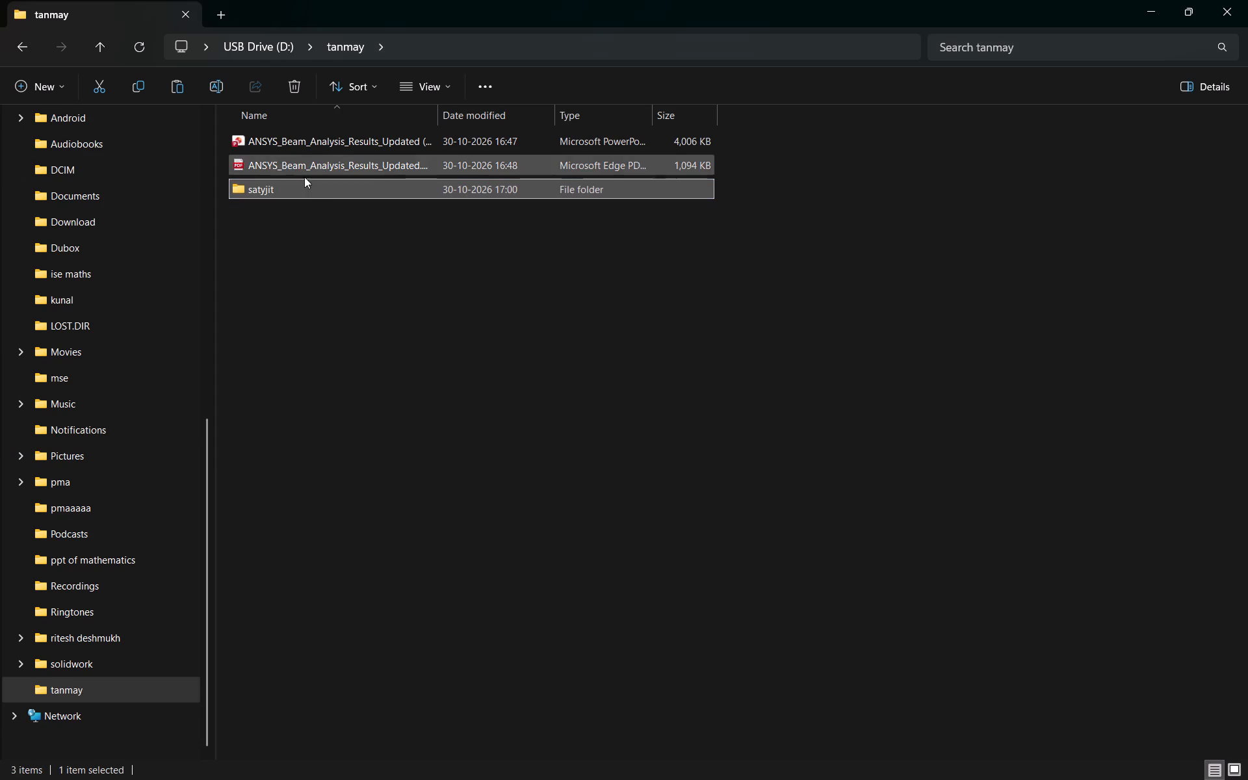
Paste the copied Beam_Analysis_ANSYS-1 (1).pptx into the satyjit folder and close File Explorer.
double_click(307, 191)
click(161, 81)
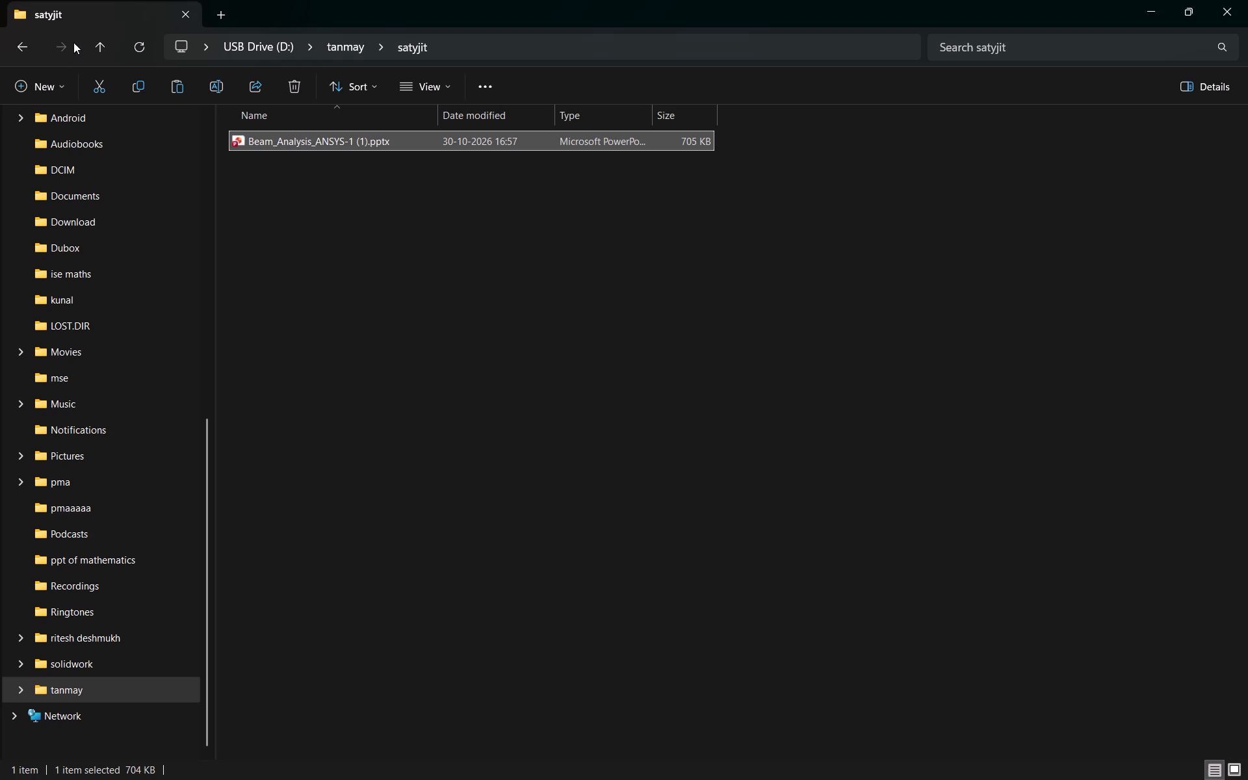
click(1227, 12)
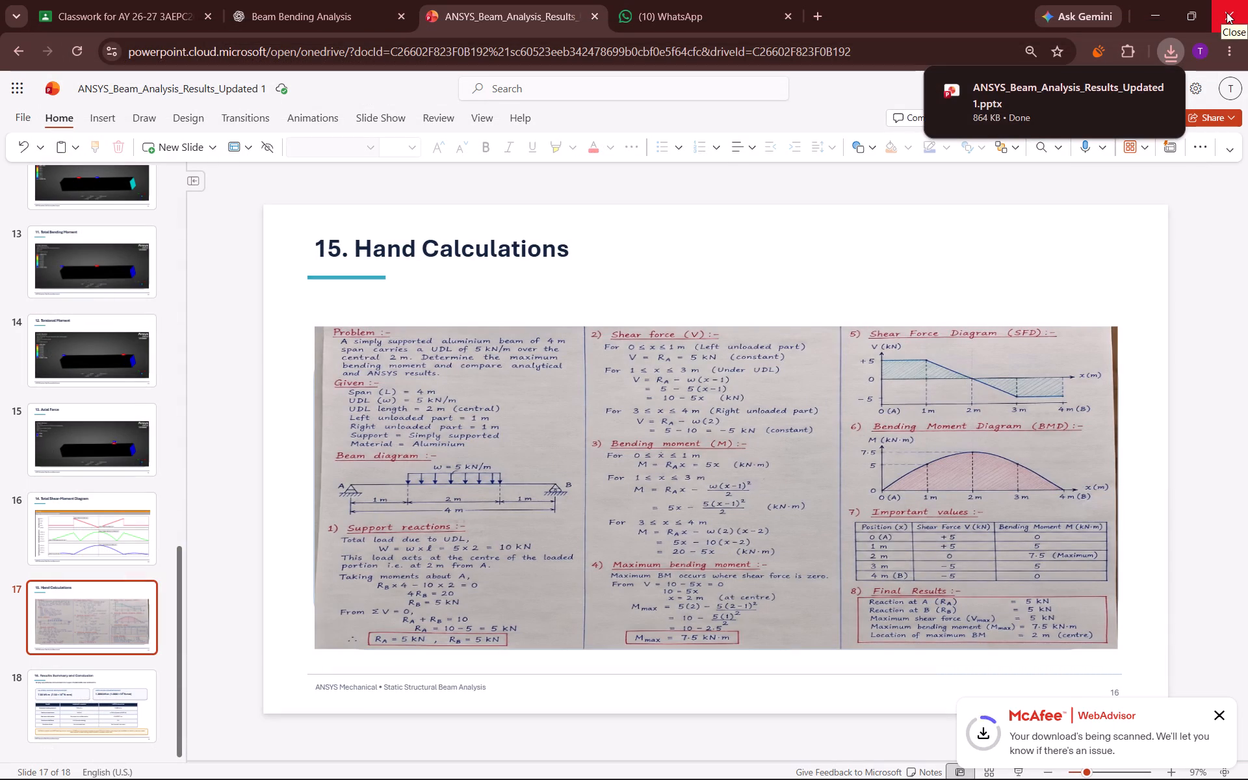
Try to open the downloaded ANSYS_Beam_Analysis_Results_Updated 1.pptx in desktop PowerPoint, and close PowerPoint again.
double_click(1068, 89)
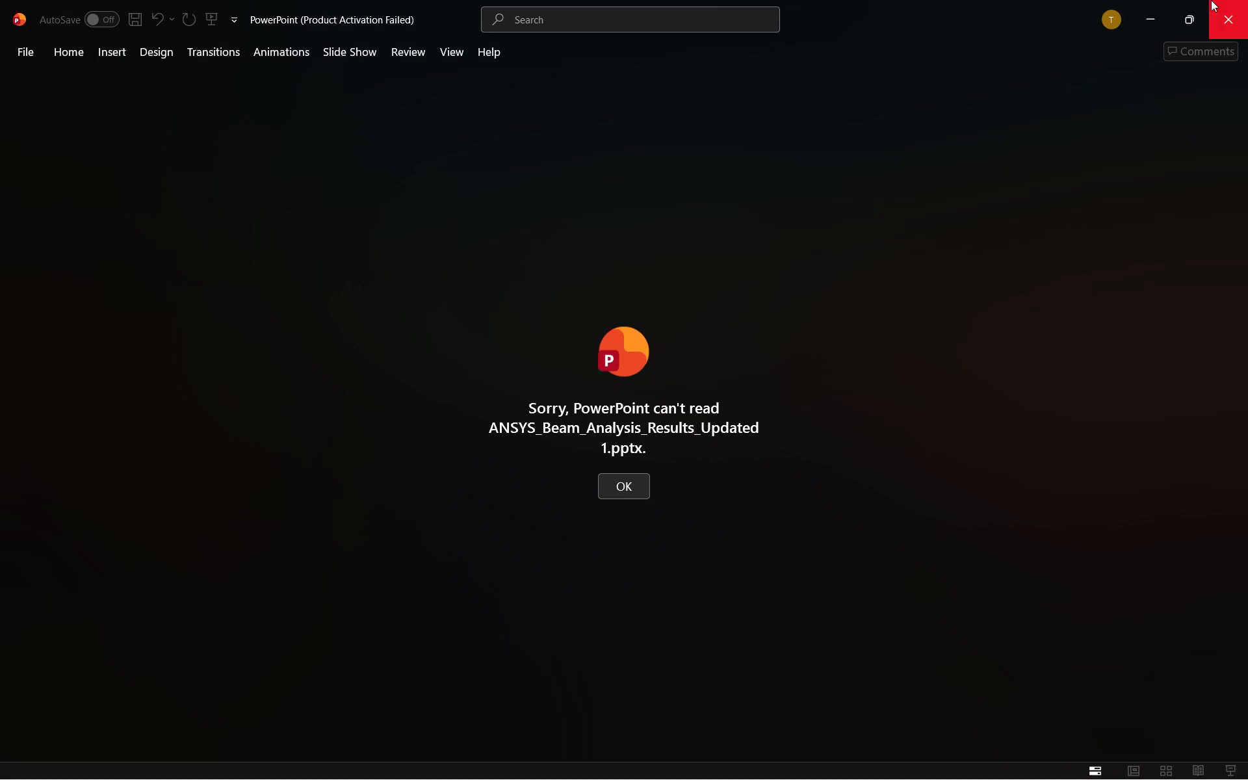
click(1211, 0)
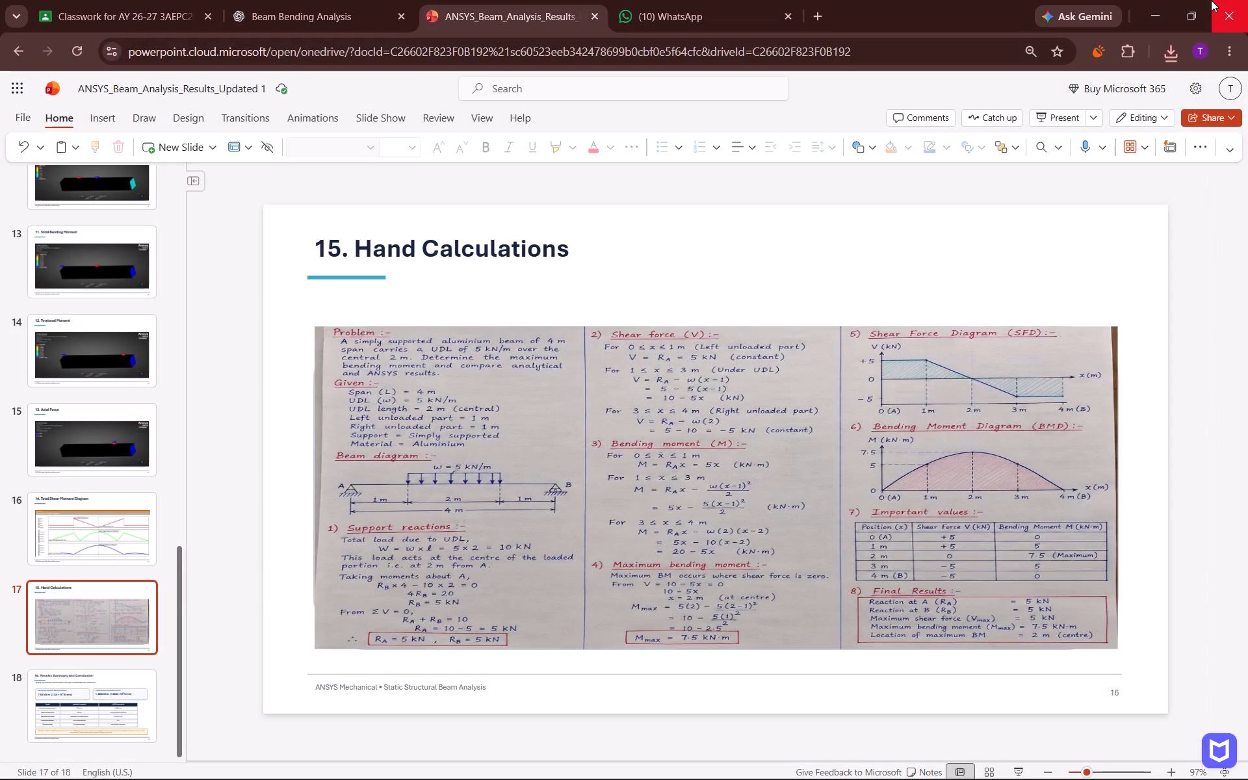